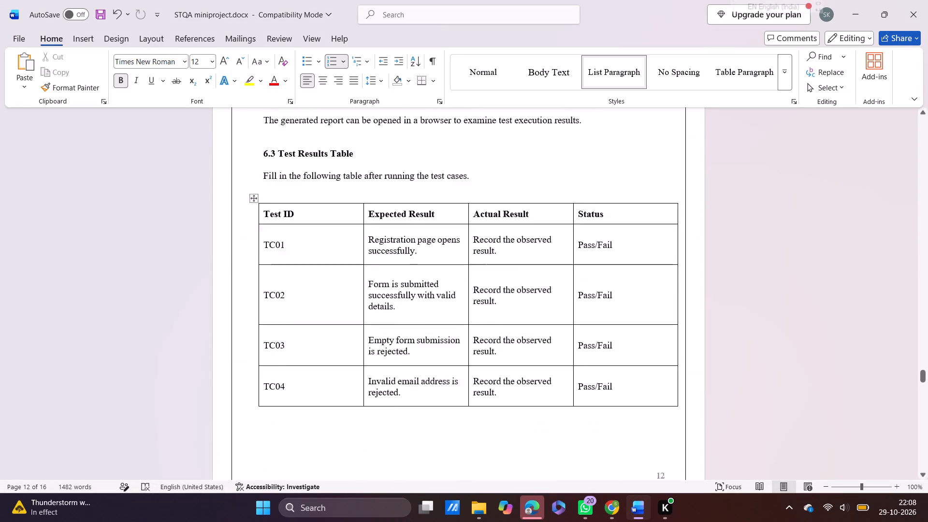
pyautogui.scroll(-5, 551, 216)
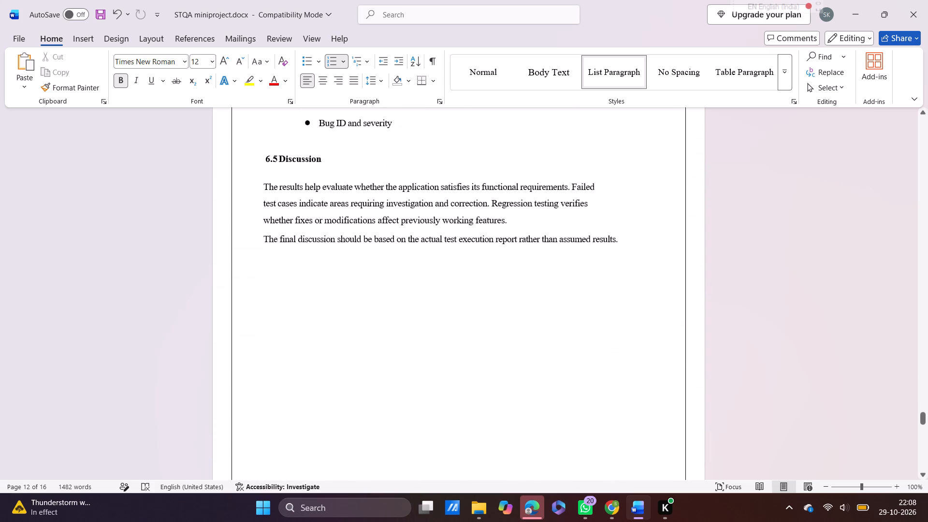
pyautogui.scroll(2, 551, 216)
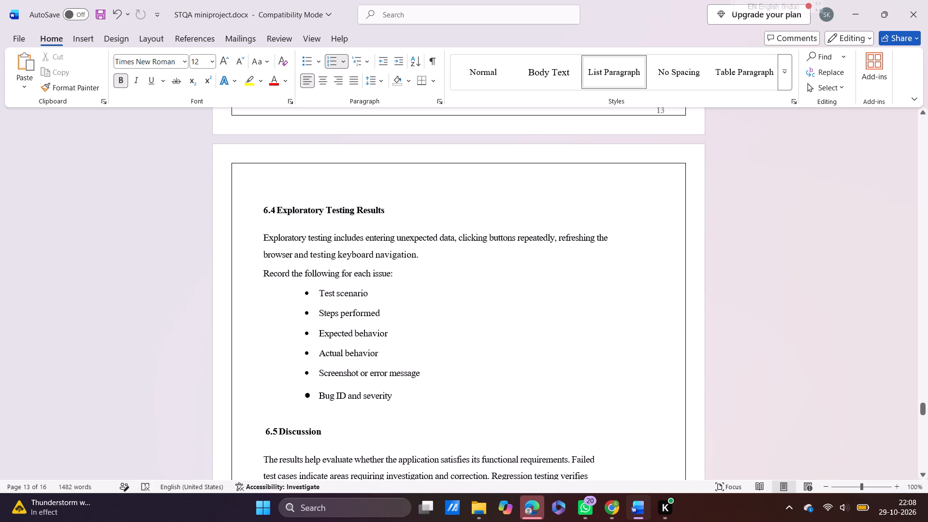
pyautogui.scroll(5, 551, 216)
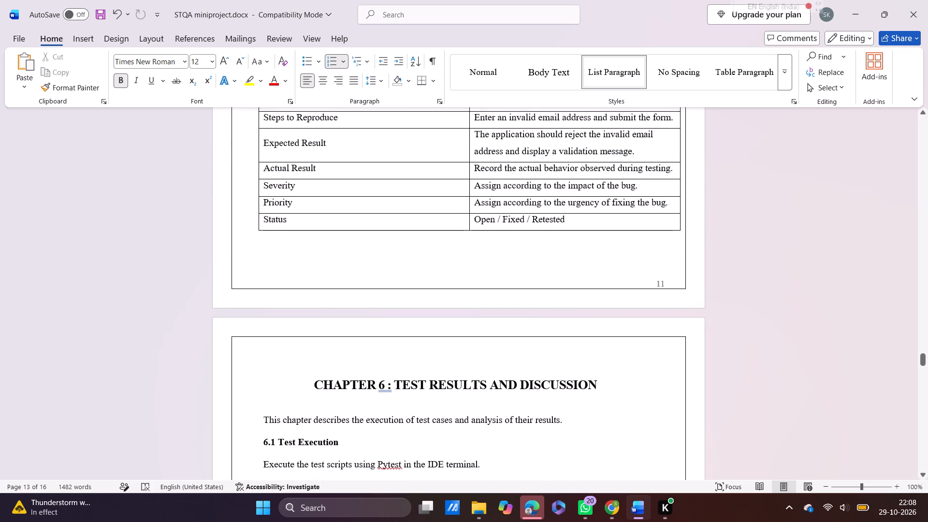
pyautogui.scroll(4, 551, 216)
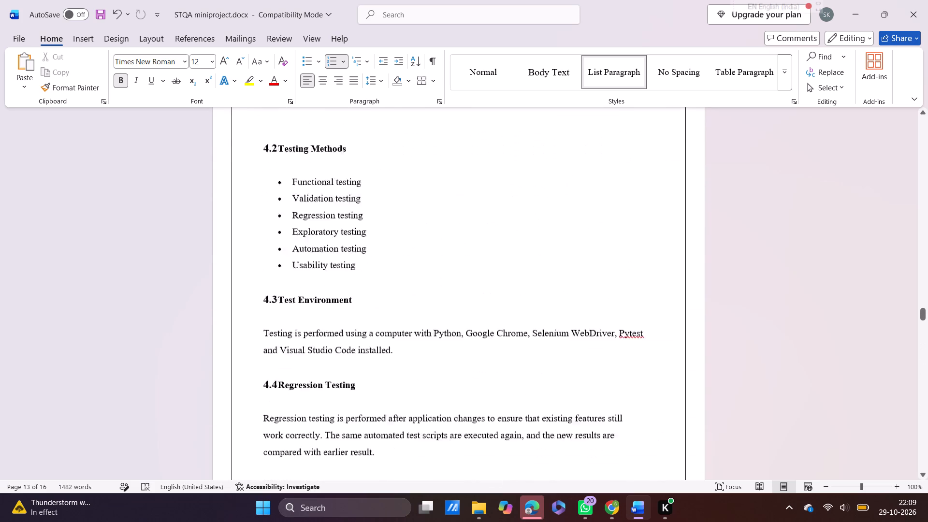
pyautogui.scroll(1, 551, 216)
pyautogui.scroll(-3, 551, 216)
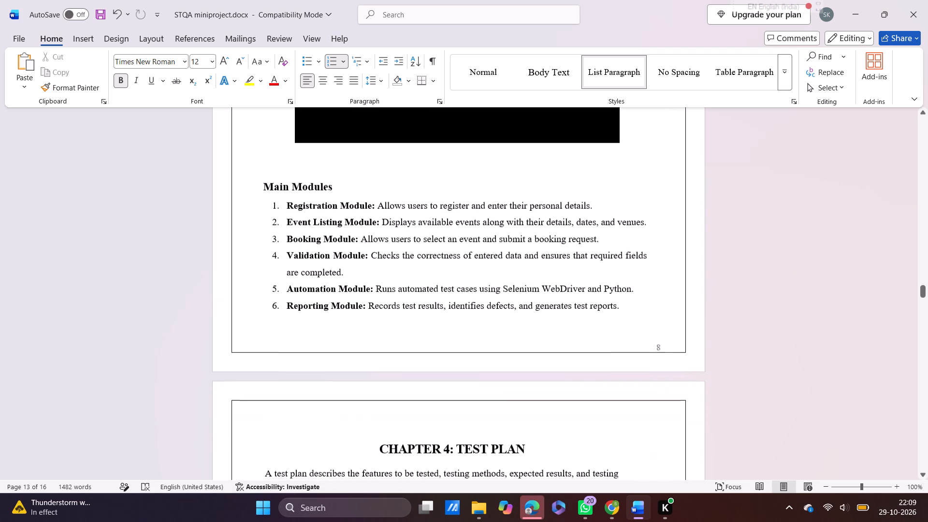
pyautogui.scroll(-2, 551, 216)
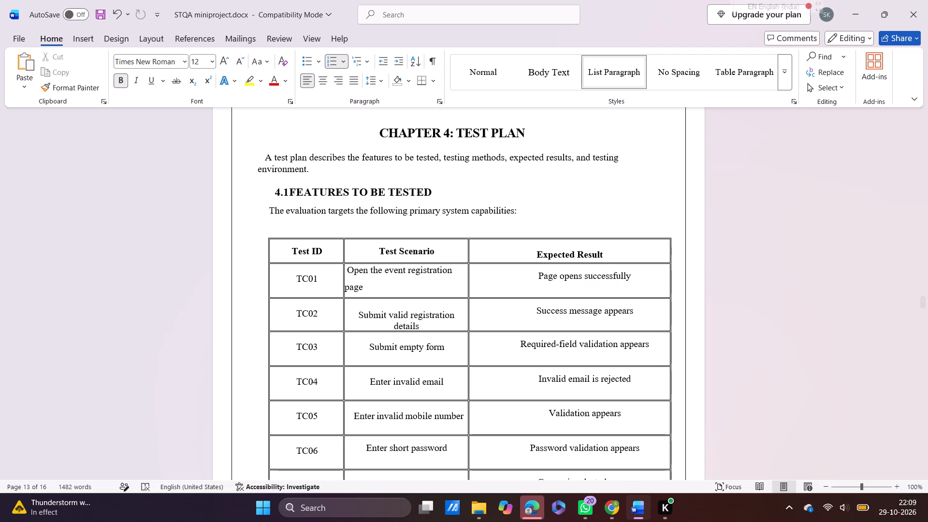
pyautogui.scroll(-2, 551, 216)
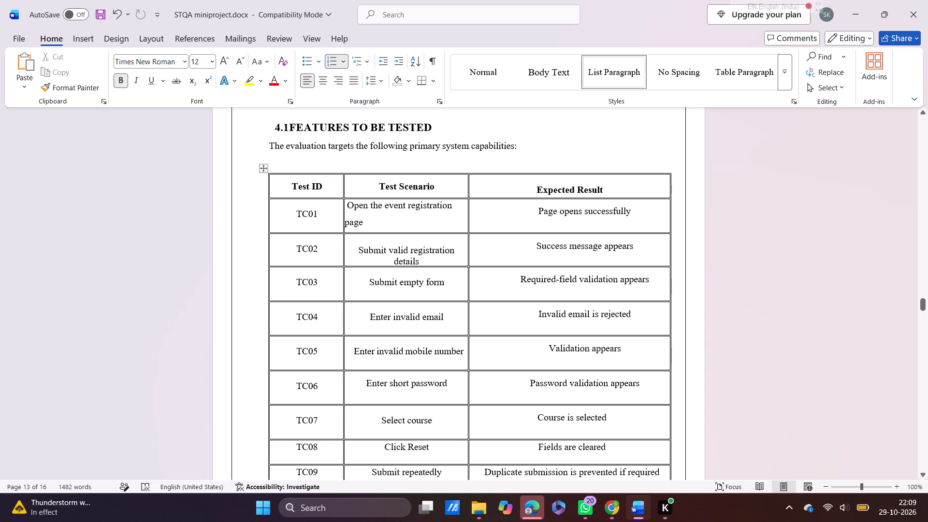
pyautogui.scroll(-2, 551, 216)
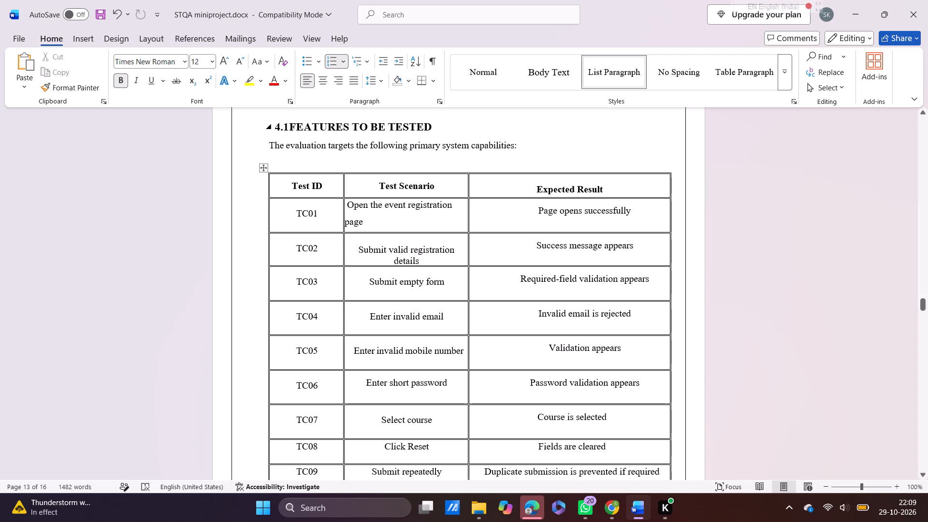
# Justify the TC01 test scenario text "Open the event registration page" in the section 4.1 table.
pyautogui.click(349, 205)
pyautogui.moveTo(349, 205); pyautogui.dragTo(372, 230)
pyautogui.click(353, 77)
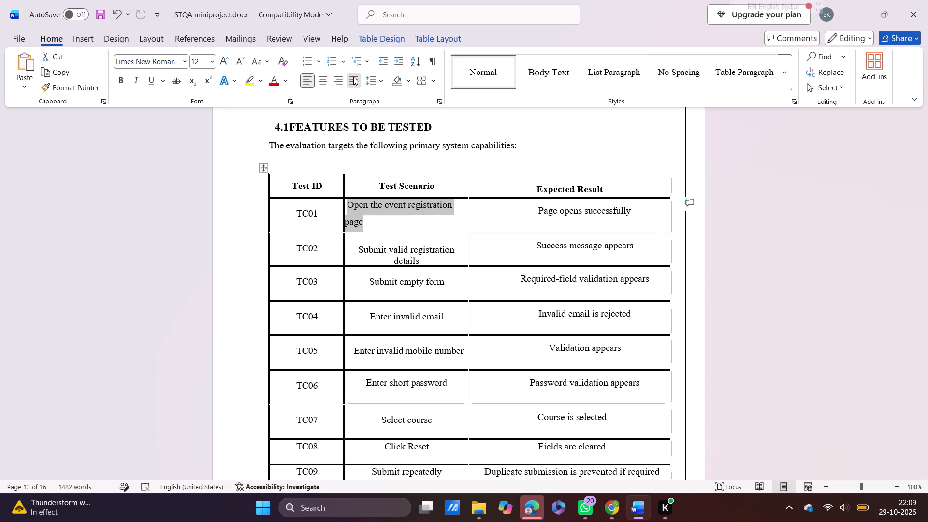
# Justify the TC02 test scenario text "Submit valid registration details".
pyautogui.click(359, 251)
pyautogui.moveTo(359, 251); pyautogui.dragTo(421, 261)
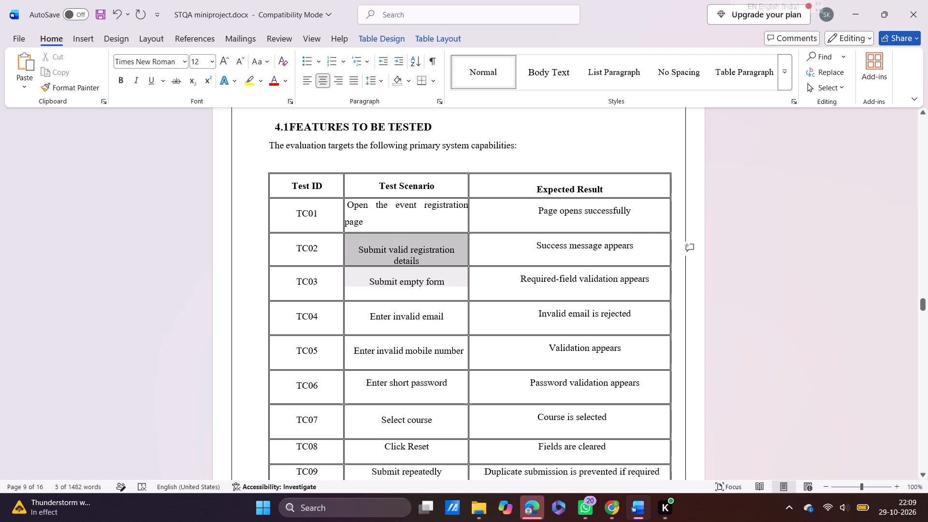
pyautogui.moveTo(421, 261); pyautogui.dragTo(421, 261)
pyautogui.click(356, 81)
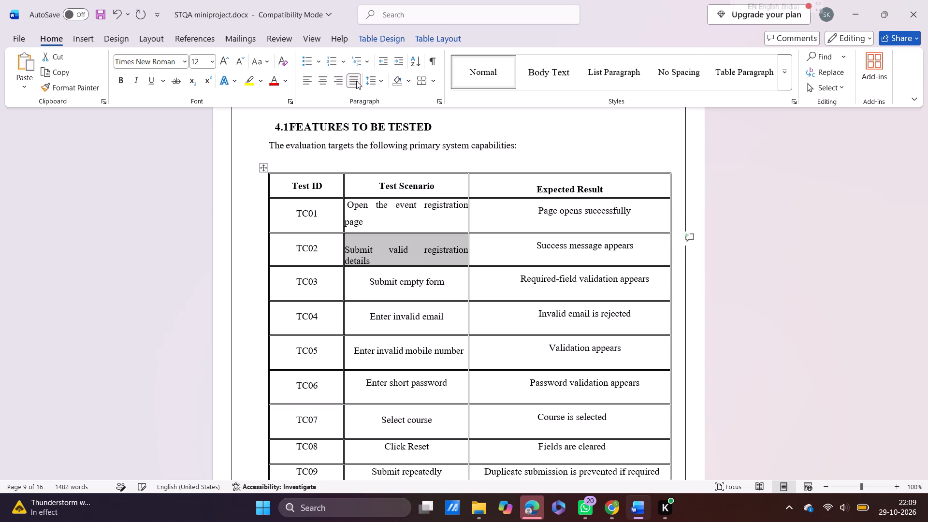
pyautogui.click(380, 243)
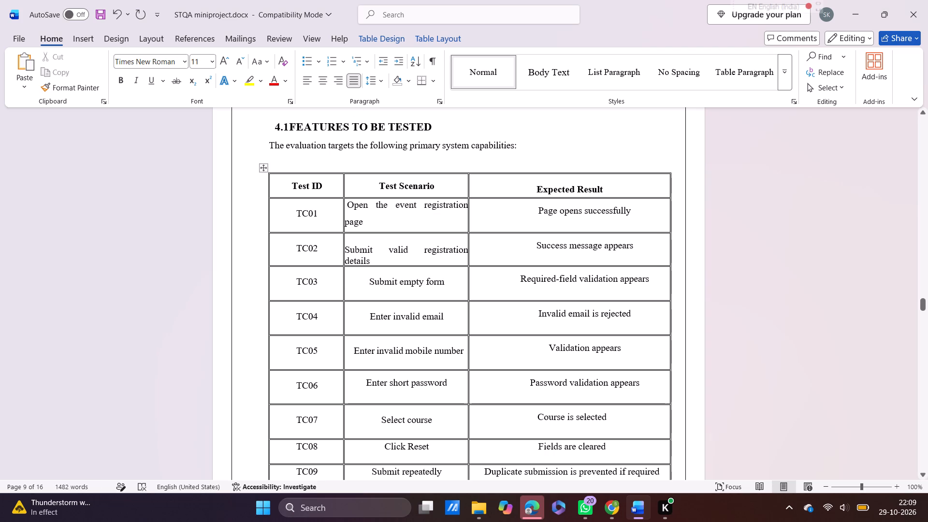
# Replace the TC02 expected result with "Registration success message appears".
pyautogui.click(634, 245)
pyautogui.press('BackSpace')
pyautogui.press('BackSpace')
pyautogui.press('BackSpace')
pyautogui.press('BackSpace')
pyautogui.press('BackSpace')
pyautogui.press('BackSpace')
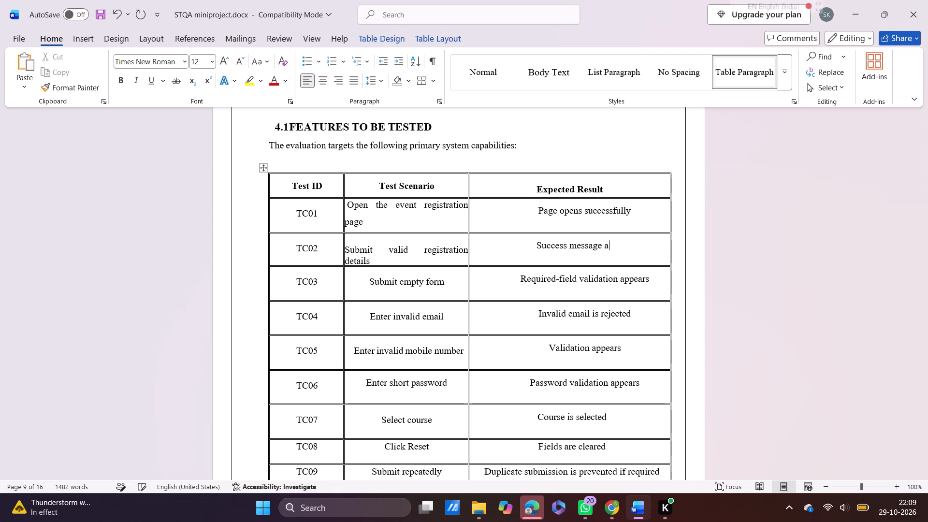
pyautogui.press('BackSpace')
pyautogui.press('BackSpace')
pyautogui.press('BackSpace')
pyautogui.press('BackSpace')
pyautogui.press('BackSpace')
pyautogui.press('BackSpace')
pyautogui.press('BackSpace')
pyautogui.press('BackSpace')
pyautogui.press('BackSpace')
pyautogui.press('BackSpace')
pyautogui.press('BackSpace')
pyautogui.press('BackSpace')
pyautogui.press('BackSpace')
pyautogui.press('BackSpace')
pyautogui.press('BackSpace')
pyautogui.press('BackSpace')
pyautogui.press('BackSpace')
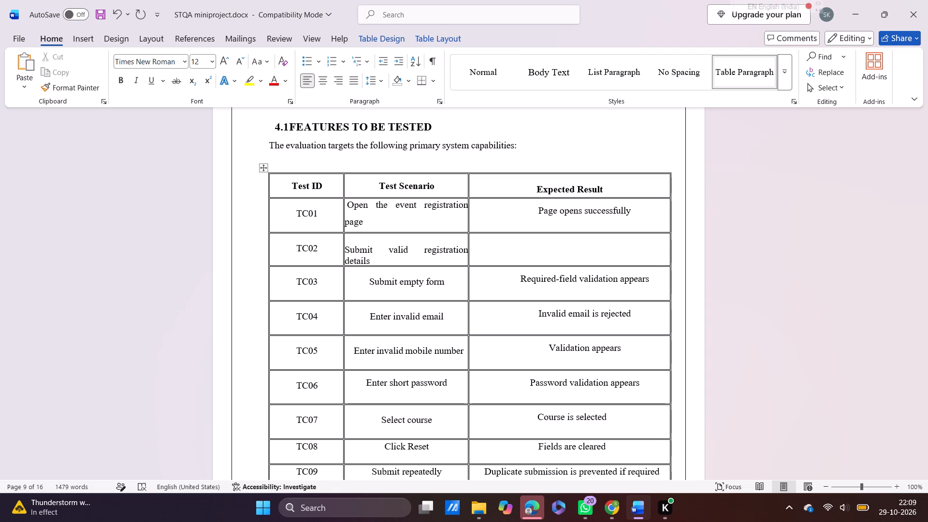
pyautogui.press('r')
pyautogui.press('e')
pyautogui.write('gi')
pyautogui.write('stration')
pyautogui.press('space')
pyautogui.write('succ')
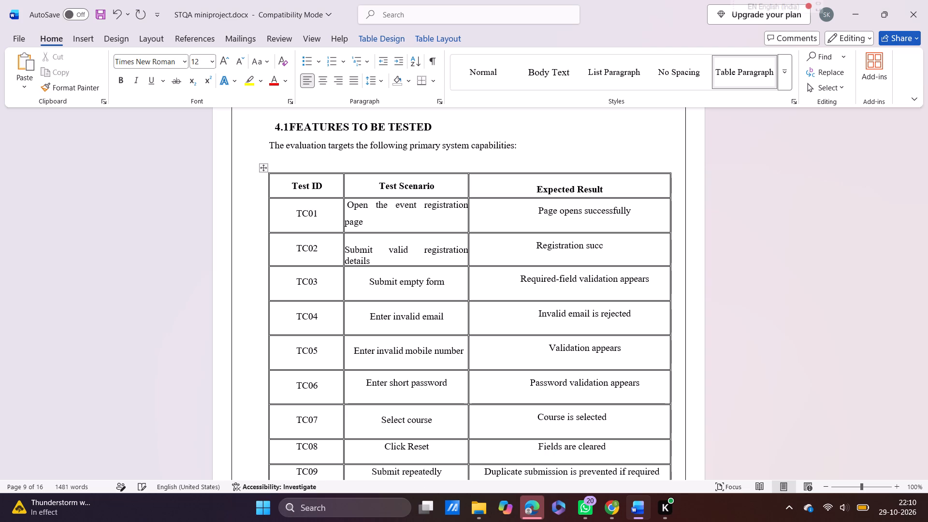
pyautogui.write('ess message')
pyautogui.press('space')
pyautogui.write('app')
pyautogui.write('ea')
pyautogui.write('rs')
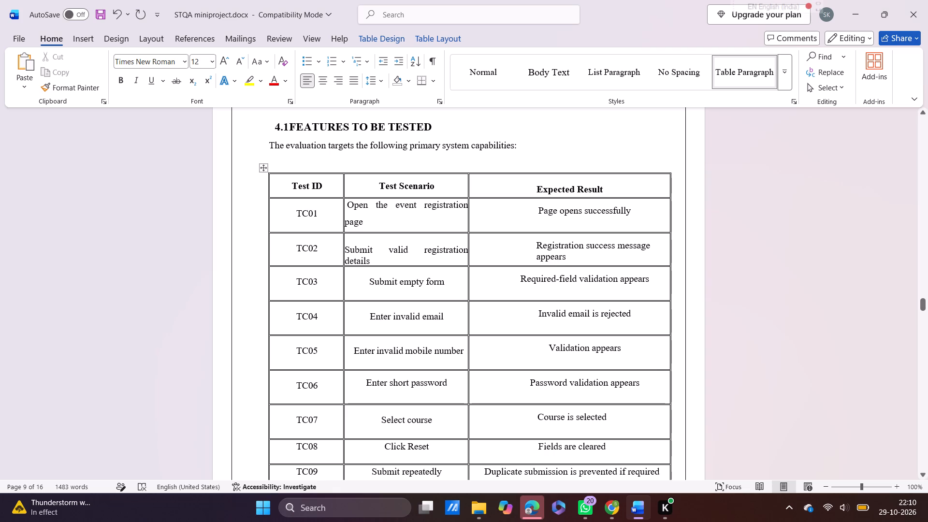
# Remove the large indent before the TC02 expected result and offset the text with seven spaces instead.
pyautogui.click(534, 247)
pyautogui.press('BackSpace')
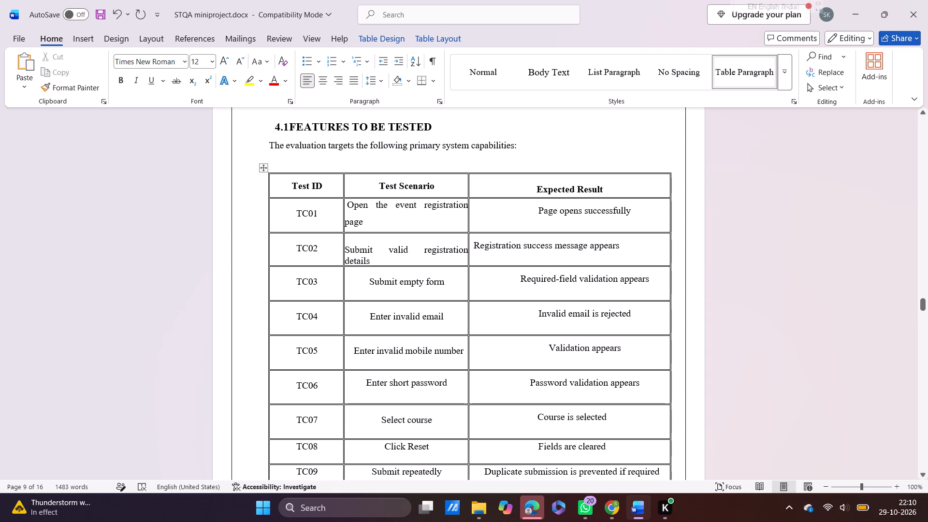
pyautogui.press('space')
pyautogui.press('space')
pyautogui.press('space')
pyautogui.press('space')
pyautogui.press('space')
pyautogui.press('space')
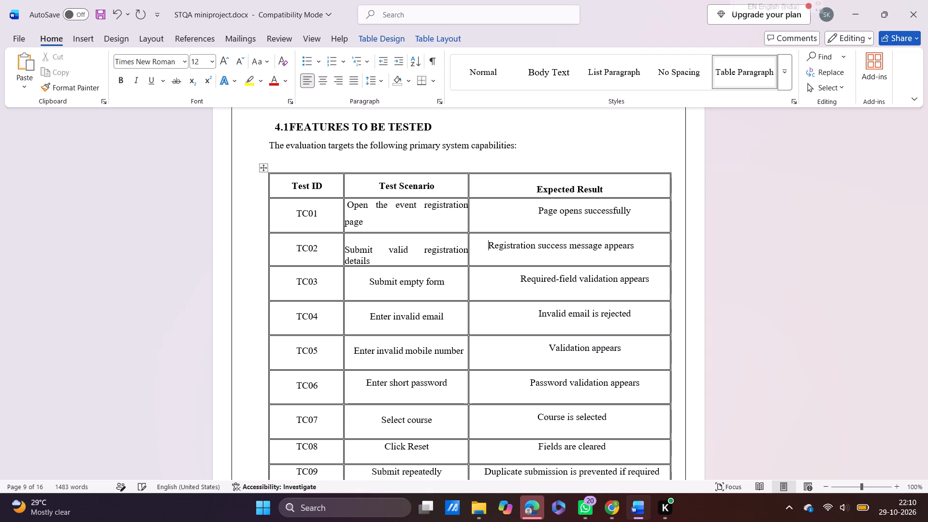
pyautogui.press('space')
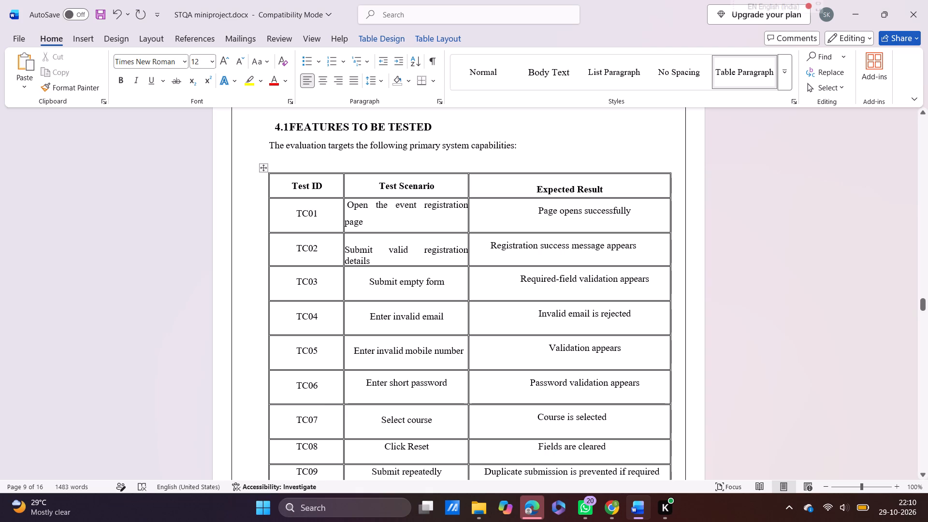
# Left-align the TC02 test scenario text "Submit valid registration details".
pyautogui.click(348, 246)
pyautogui.moveTo(348, 246); pyautogui.dragTo(372, 259)
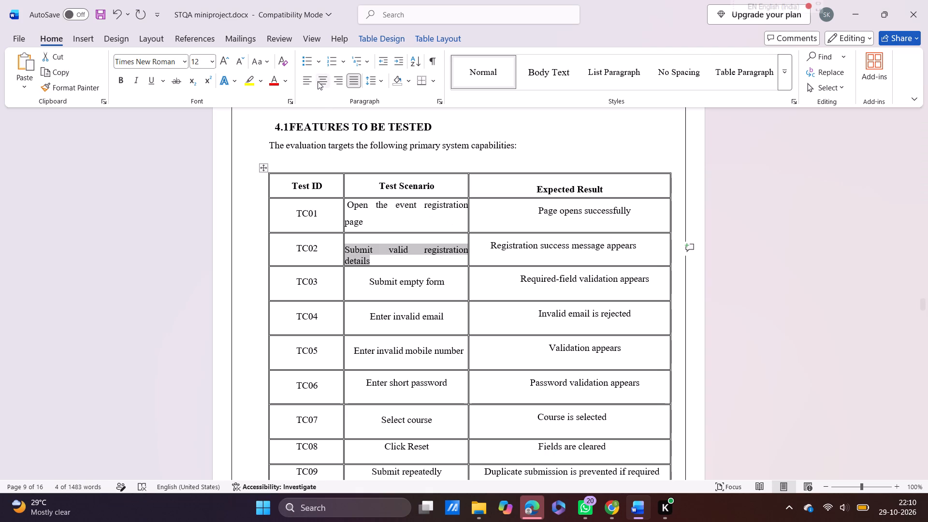
pyautogui.click(319, 81)
pyautogui.click(306, 81)
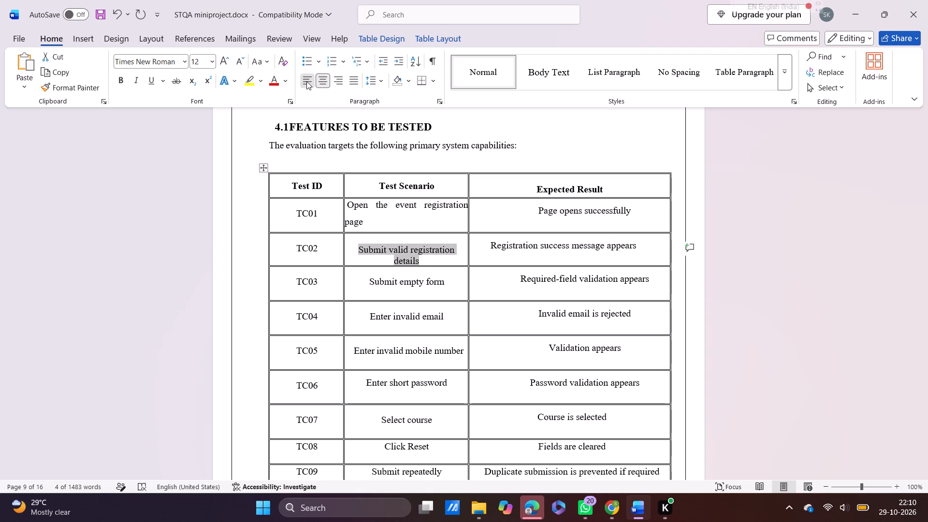
pyautogui.click(396, 258)
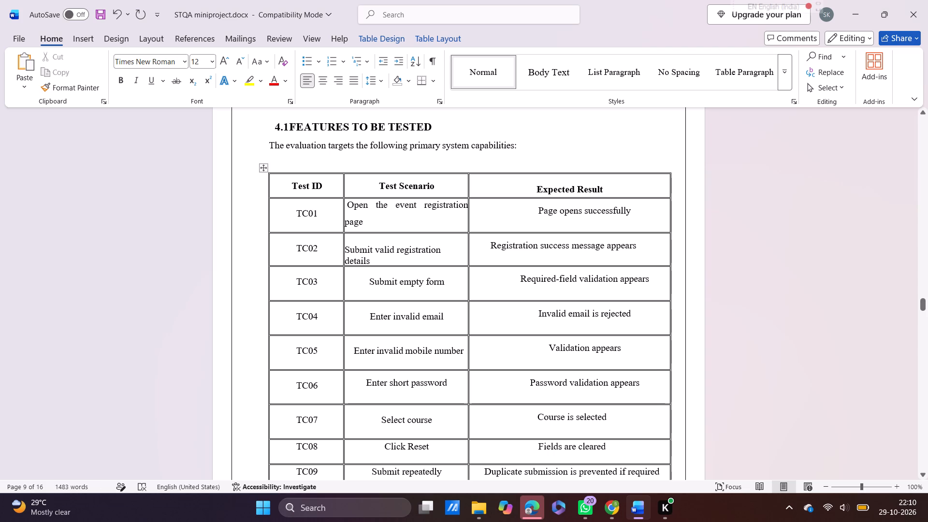
# Change the TC03 test scenario text to "Submit an empty registration form".
pyautogui.click(442, 281)
pyautogui.press('BackSpace')
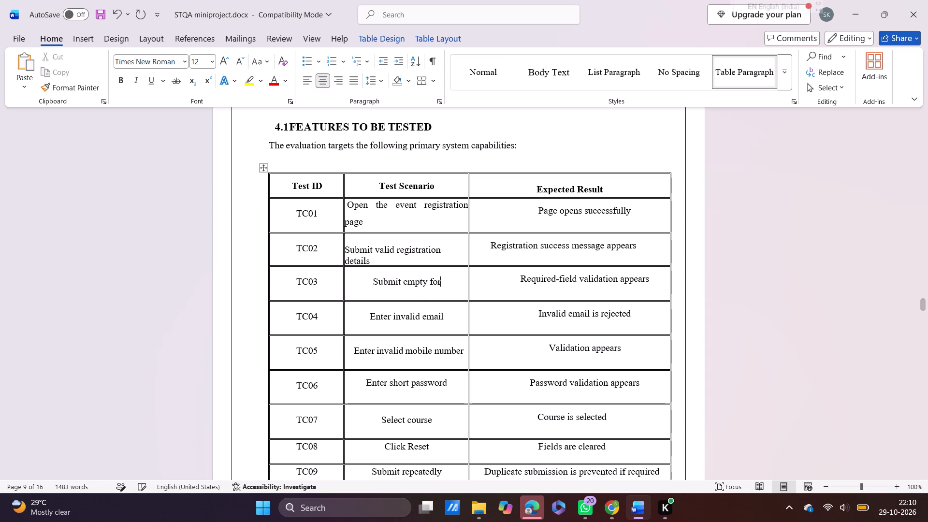
pyautogui.press('BackSpace')
pyautogui.press('BackSpace')
pyautogui.press('BackSpace')
pyautogui.press('BackSpace')
pyautogui.press('BackSpace')
pyautogui.press('BackSpace')
pyautogui.press('BackSpace')
pyautogui.press('BackSpace')
pyautogui.press('BackSpace')
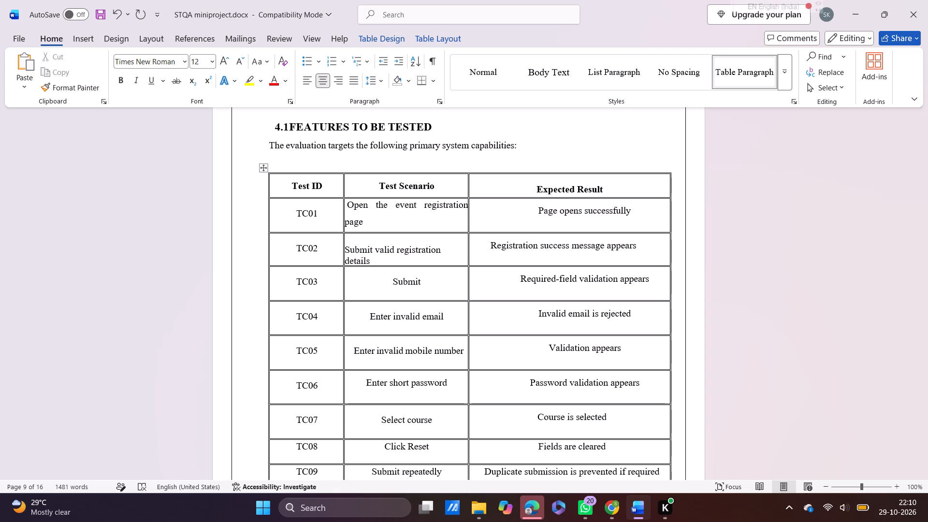
pyautogui.write('an emo')
pyautogui.press('BackSpace')
pyautogui.press('p')
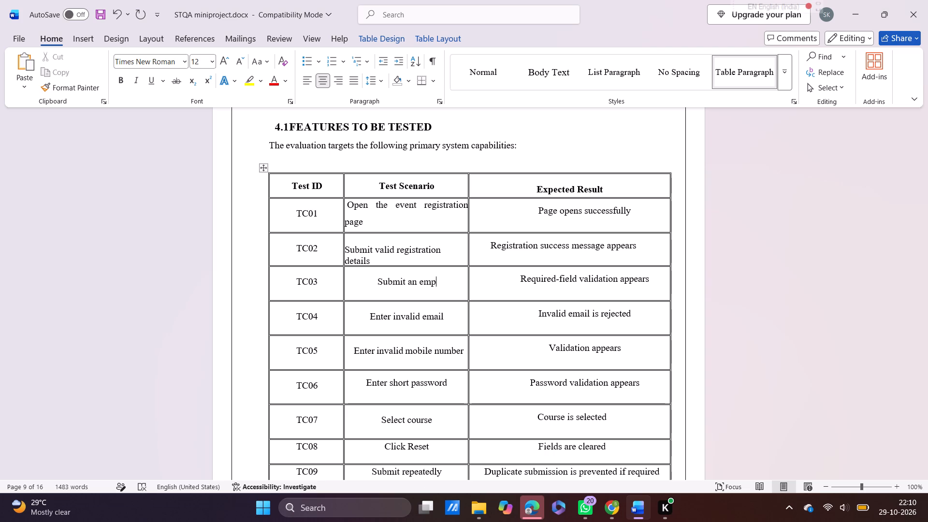
pyautogui.write('ty regis')
pyautogui.write('trat')
pyautogui.write('ion')
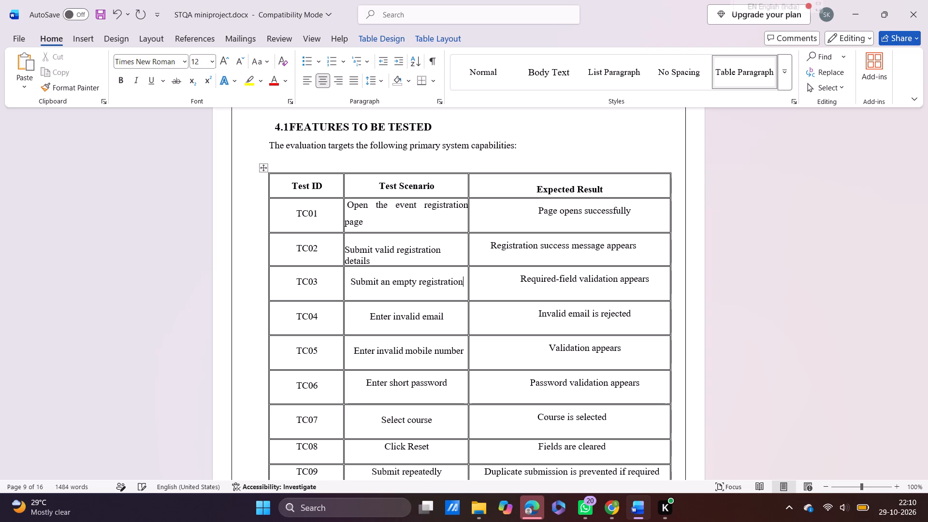
pyautogui.press('space')
pyautogui.write('fro')
pyautogui.press('BackSpace')
pyautogui.press('BackSpace')
pyautogui.write('orm')
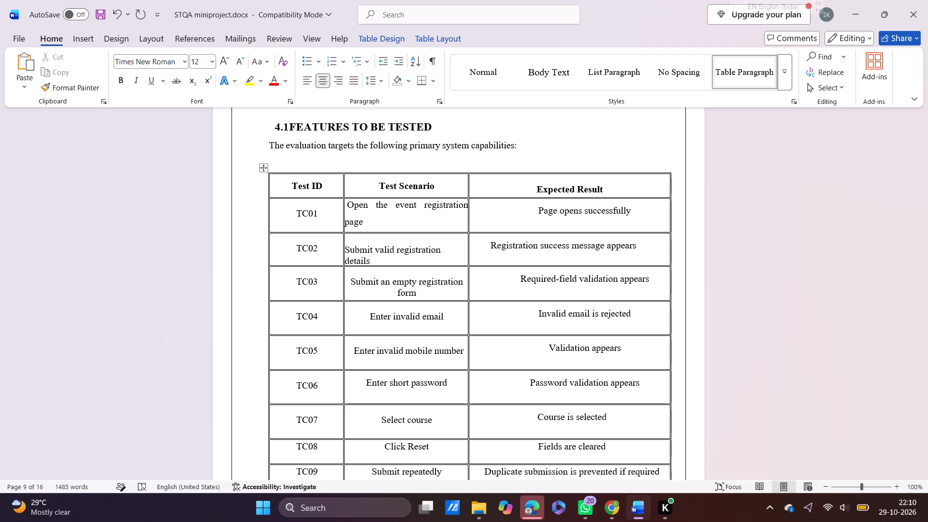
# Widen the Test Scenario column on both sides, narrowing the Test ID and Expected Result columns, so each scenario fits on one line.
pyautogui.moveTo(468, 251); pyautogui.dragTo(480, 253)
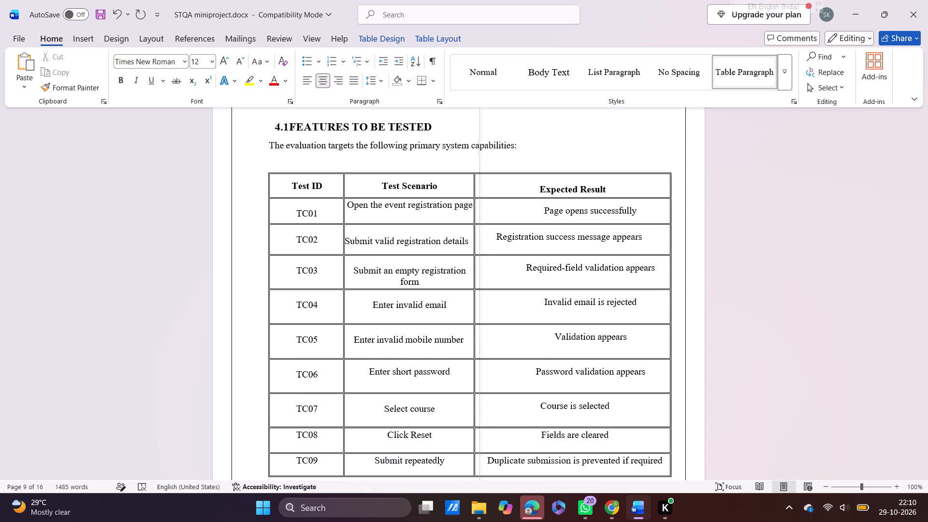
pyautogui.moveTo(480, 253); pyautogui.dragTo(487, 255)
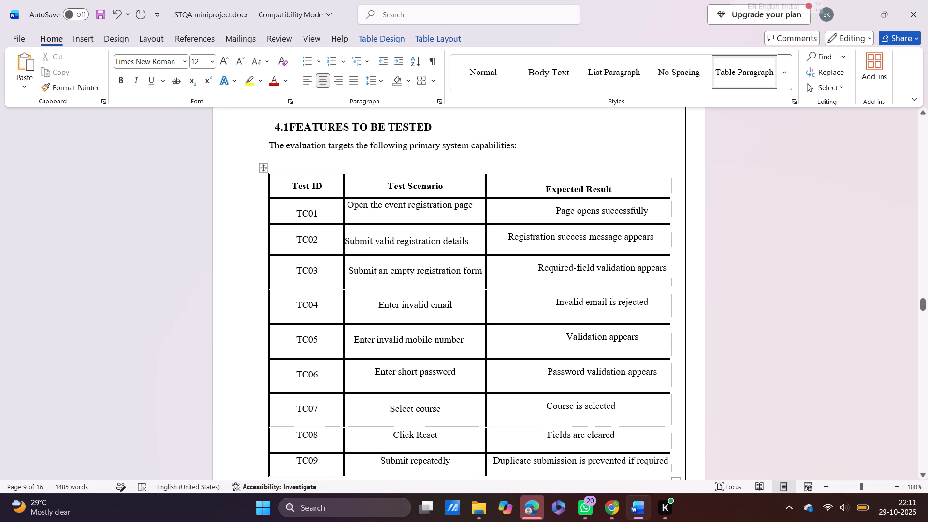
pyautogui.moveTo(344, 237); pyautogui.dragTo(334, 241)
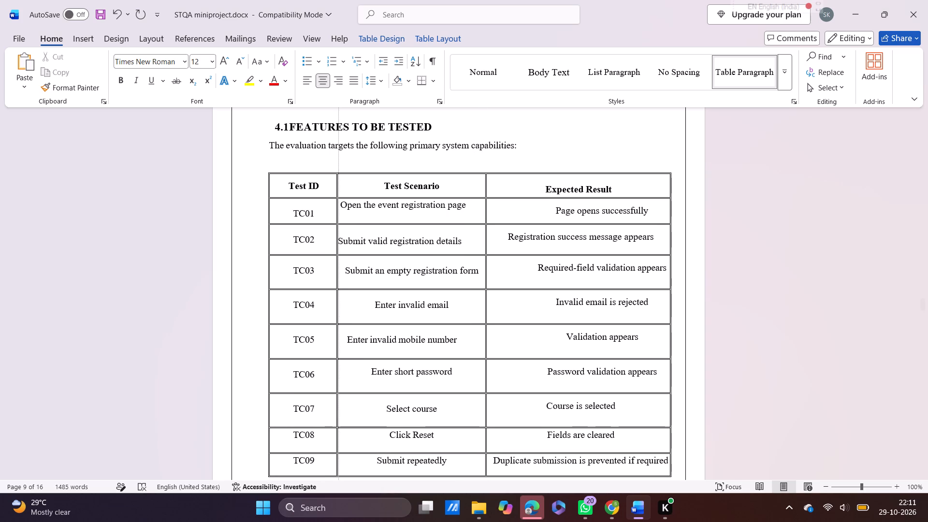
pyautogui.moveTo(334, 241); pyautogui.dragTo(334, 242)
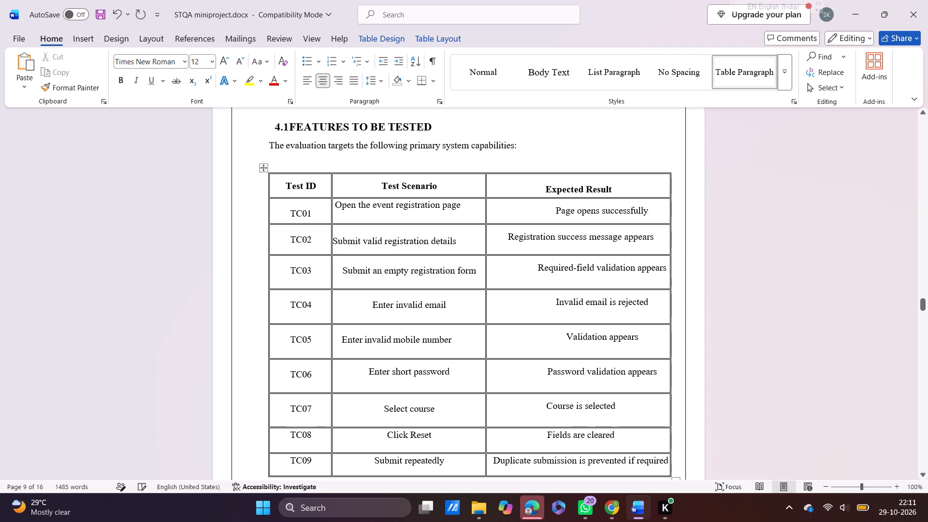
# Remove the large indent before the TC03 expected result "Required-field validation appears".
pyautogui.click(536, 268)
pyautogui.press('BackSpace')
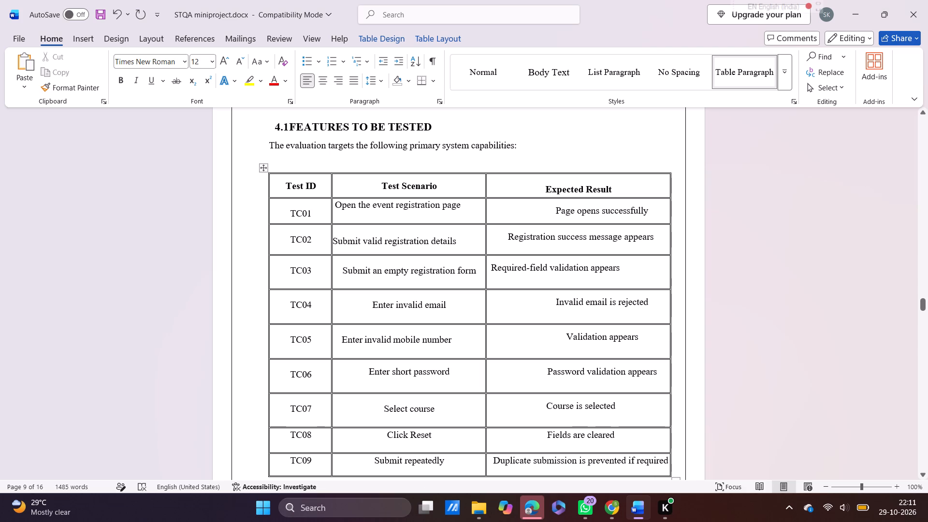
# Remove the large indent before the TC01 expected result and offset the text with thirteen spaces instead.
pyautogui.click(555, 204)
pyautogui.press('BackSpace')
pyautogui.press('space')
pyautogui.press('space')
pyautogui.press('space')
pyautogui.press('space')
pyautogui.press('space')
pyautogui.press('space')
pyautogui.press('space')
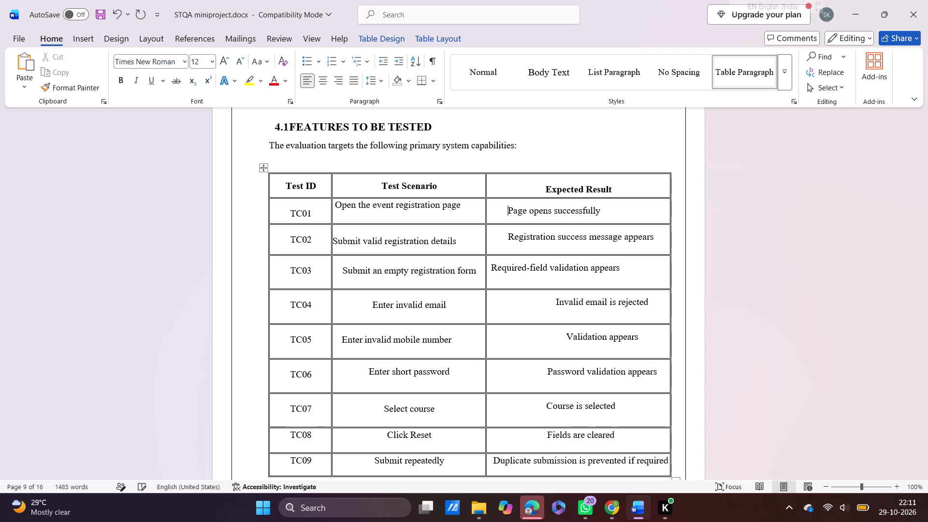
pyautogui.press('space')
pyautogui.press('space')
pyautogui.press('space')
pyautogui.press('space')
pyautogui.press('space')
pyautogui.press('space')
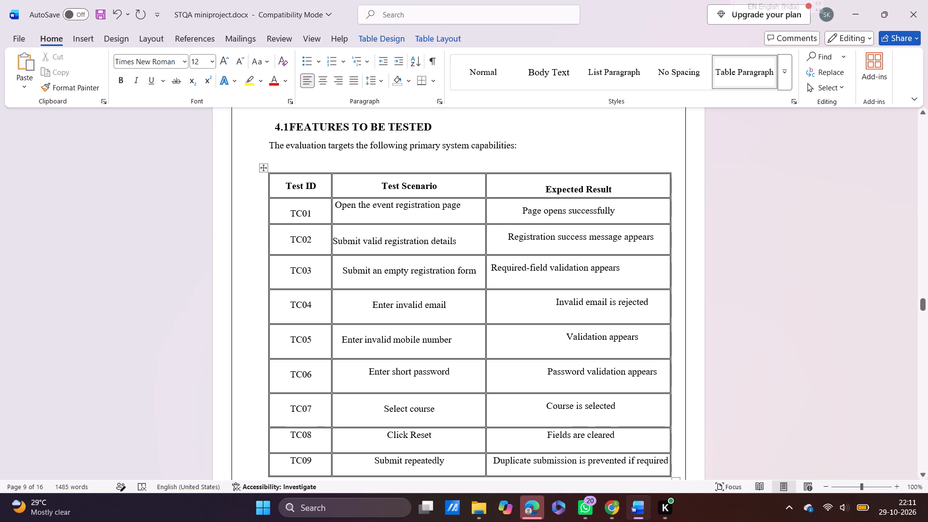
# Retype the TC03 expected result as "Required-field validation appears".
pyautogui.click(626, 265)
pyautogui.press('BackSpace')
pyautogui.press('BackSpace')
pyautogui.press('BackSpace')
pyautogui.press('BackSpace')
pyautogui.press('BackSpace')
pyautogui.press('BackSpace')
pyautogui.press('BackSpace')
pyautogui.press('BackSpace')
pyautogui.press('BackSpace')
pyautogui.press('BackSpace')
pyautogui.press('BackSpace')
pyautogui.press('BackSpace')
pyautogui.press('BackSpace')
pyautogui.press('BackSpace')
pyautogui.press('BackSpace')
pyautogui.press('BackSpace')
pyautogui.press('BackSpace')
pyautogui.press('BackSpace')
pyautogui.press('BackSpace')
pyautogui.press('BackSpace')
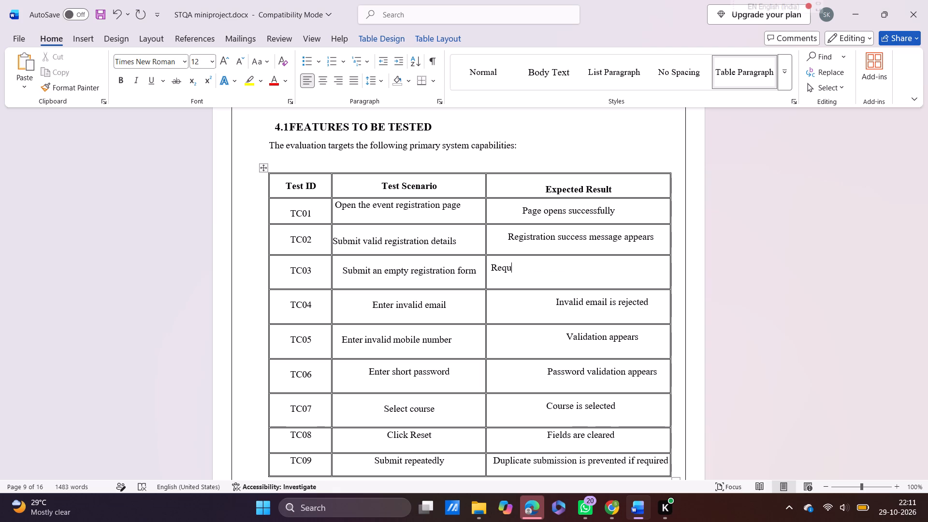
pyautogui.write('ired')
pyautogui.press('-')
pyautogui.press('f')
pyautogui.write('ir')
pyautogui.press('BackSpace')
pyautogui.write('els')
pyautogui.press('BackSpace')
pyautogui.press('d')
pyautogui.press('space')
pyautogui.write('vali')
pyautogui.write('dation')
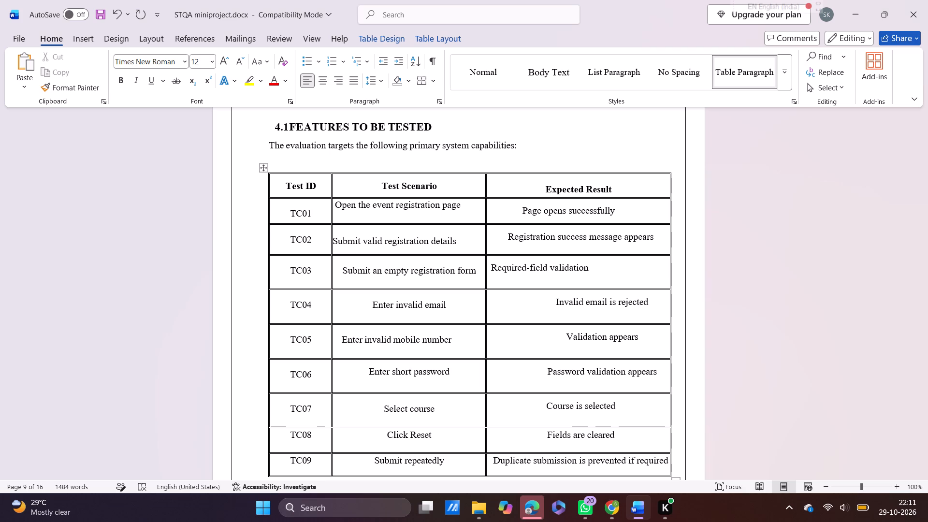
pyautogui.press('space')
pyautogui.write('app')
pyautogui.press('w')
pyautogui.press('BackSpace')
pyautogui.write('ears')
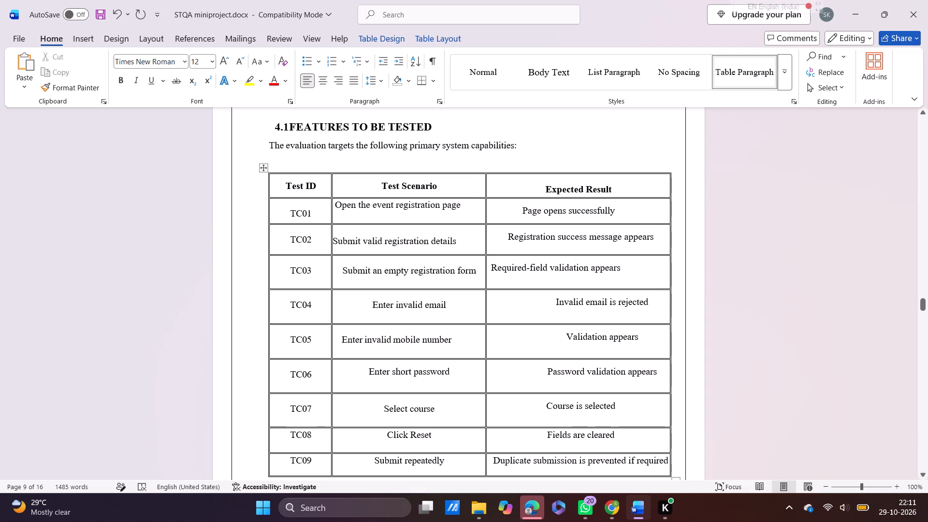
# Offset the TC03 expected result "Required-field validation appears" with six leading spaces.
pyautogui.click(491, 271)
pyautogui.press('space')
pyautogui.press('space')
pyautogui.press('space')
pyautogui.press('space')
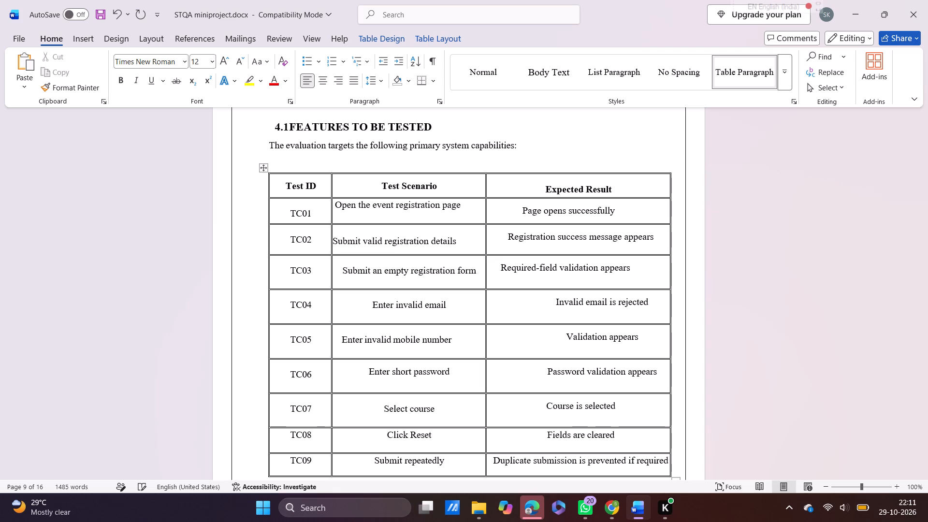
pyautogui.press('space')
pyautogui.press('space')
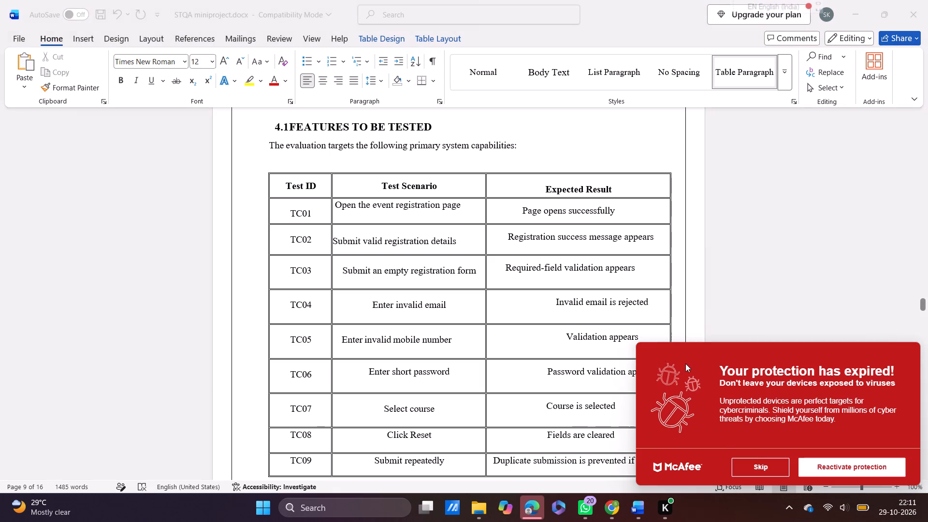
# Skip the McAfee protection reactivation offer.
pyautogui.click(752, 463)
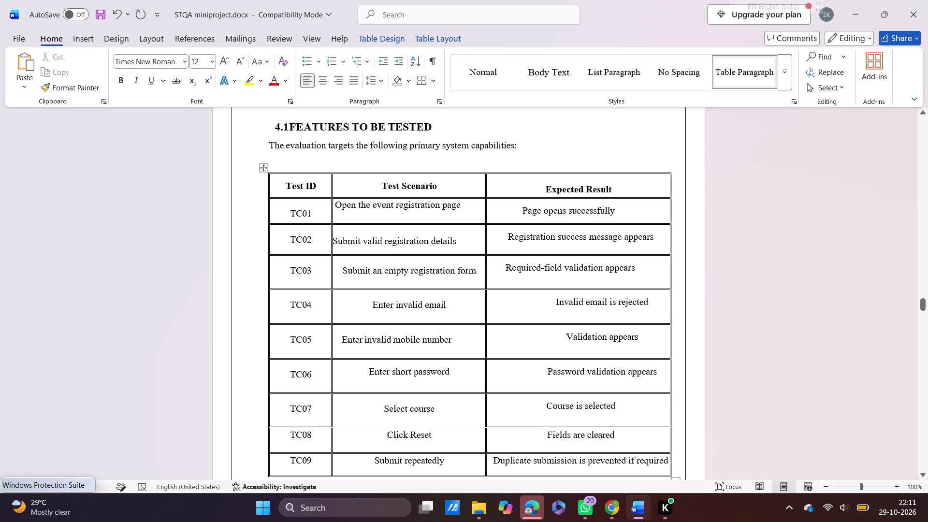
# Extend the TC04 test scenario text to "Enter invalid email address".
pyautogui.click(451, 305)
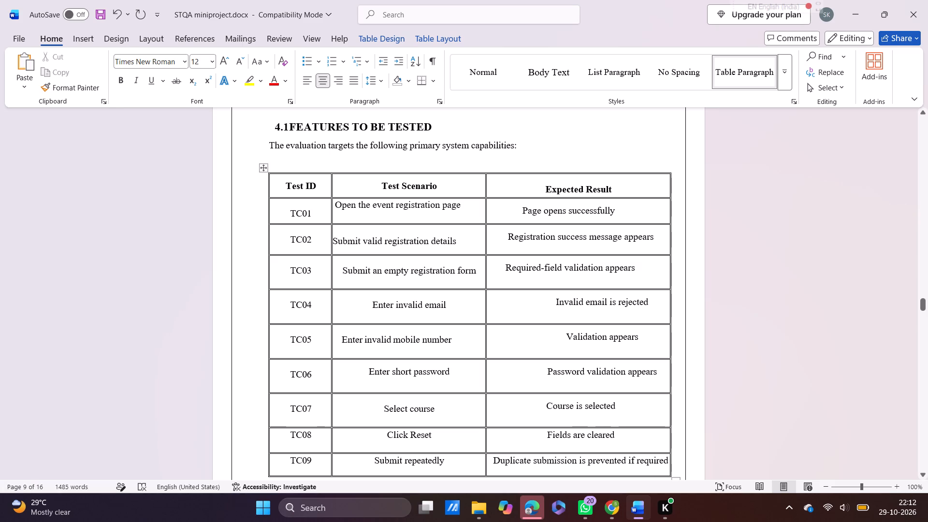
pyautogui.press('space')
pyautogui.write('address')
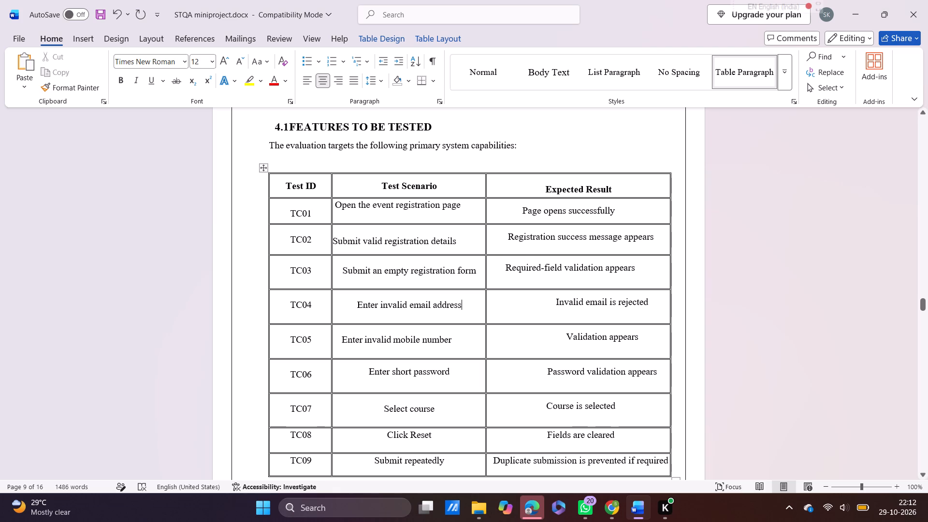
# Remove the large indent before the TC04 expected result and offset the text with eleven spaces instead.
pyautogui.click(554, 298)
pyautogui.press('BackSpace')
pyautogui.press('space')
pyautogui.press('space')
pyautogui.press('space')
pyautogui.press('space')
pyautogui.press('space')
pyautogui.press('space')
pyautogui.press('space')
pyautogui.press('space')
pyautogui.press('space')
pyautogui.press('space')
pyautogui.press('space')
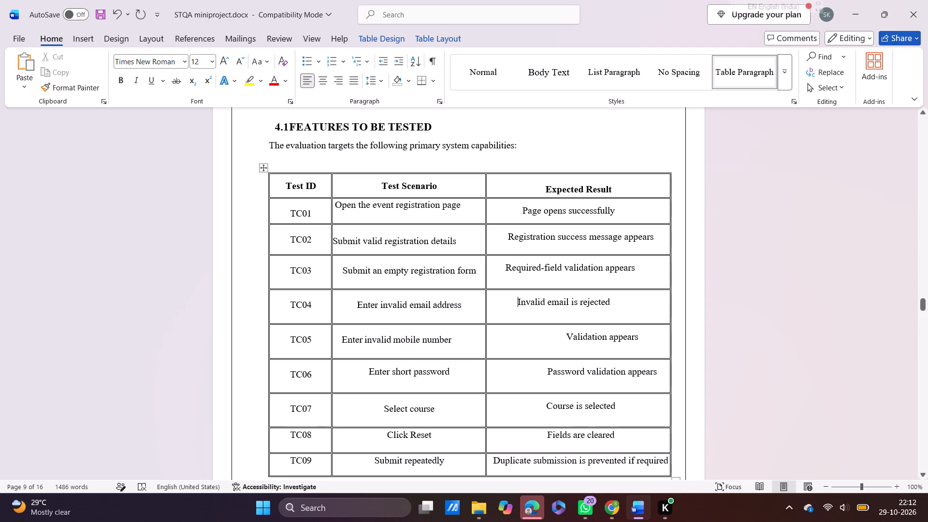
# Remove the large indent before the TC05 expected result and extend its text to "Mobile number Validation appears".
pyautogui.click(562, 341)
pyautogui.write('ob')
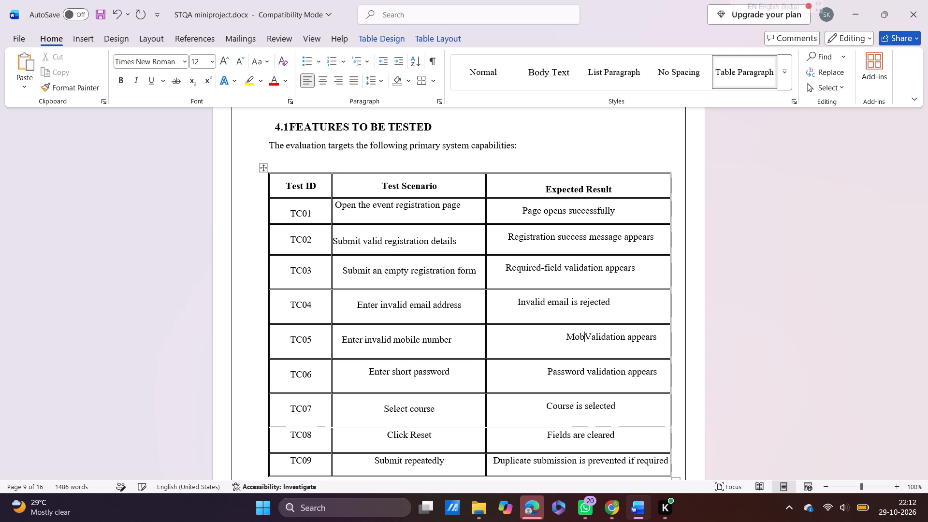
pyautogui.click(565, 338)
pyautogui.press('BackSpace')
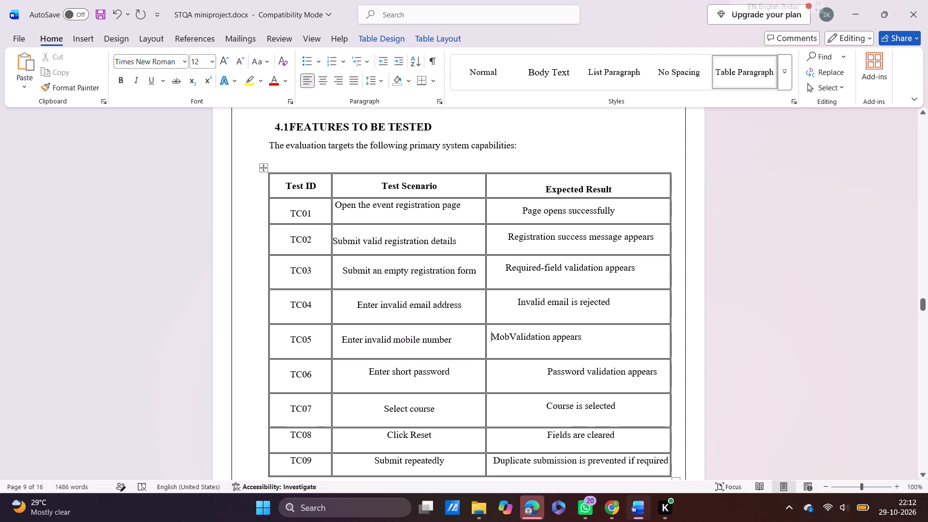
pyautogui.click(506, 337)
pyautogui.press('Right')
pyautogui.write('ile')
pyautogui.press('space')
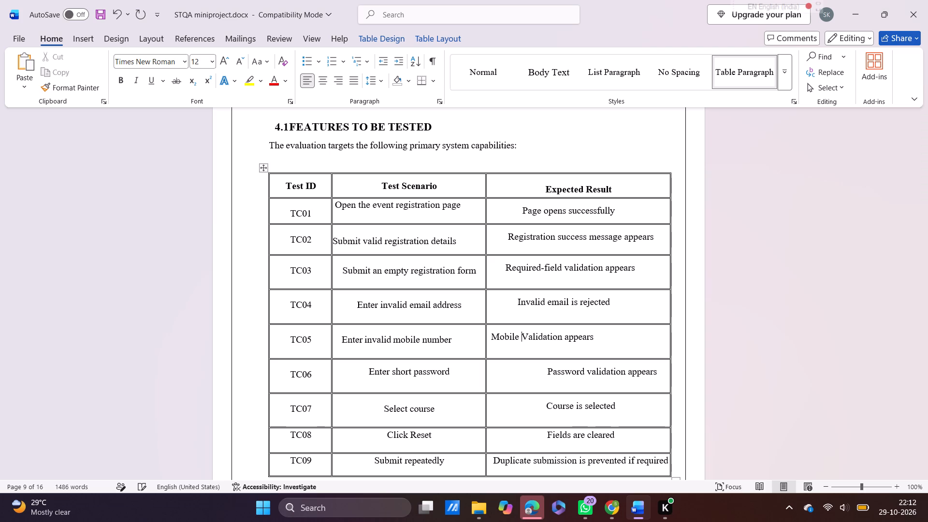
pyautogui.write('num')
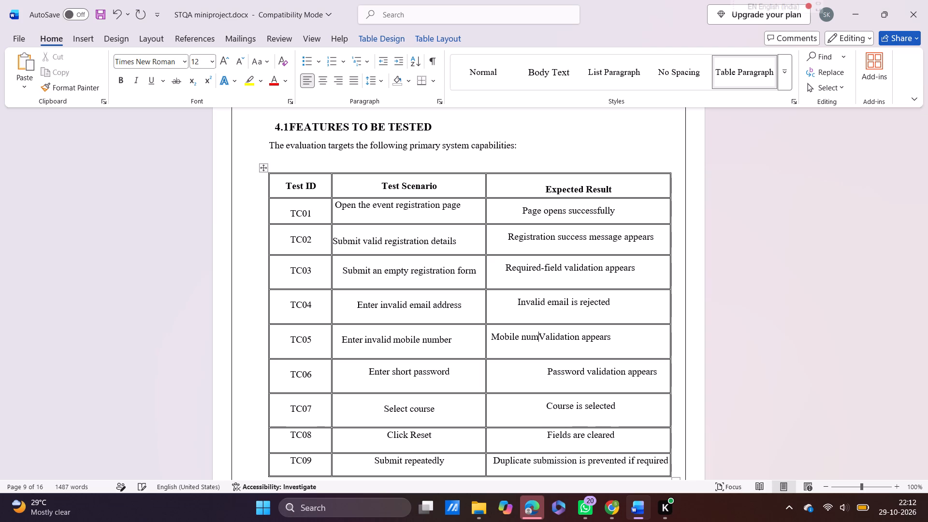
# Complete the TC05 expected result as "Mobile number Validation appears" and offset the text with five spaces.
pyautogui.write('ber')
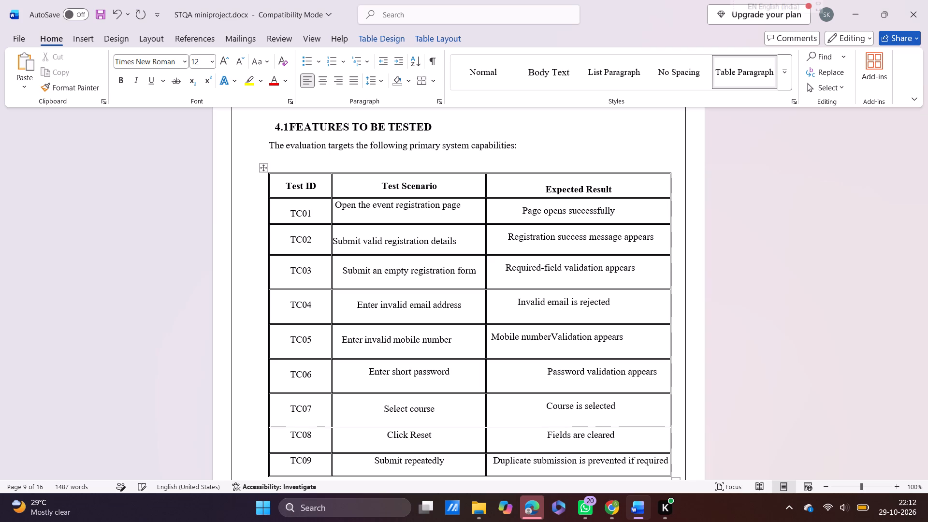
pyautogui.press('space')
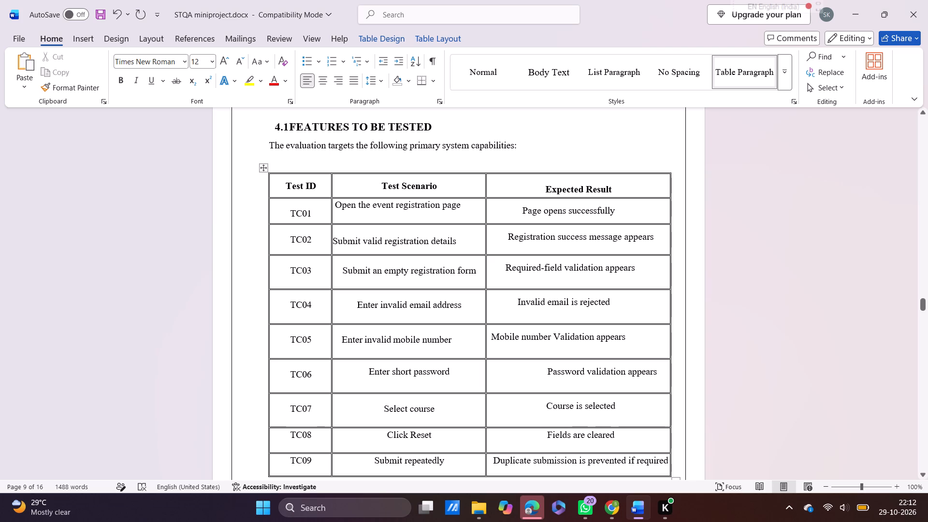
pyautogui.click(490, 341)
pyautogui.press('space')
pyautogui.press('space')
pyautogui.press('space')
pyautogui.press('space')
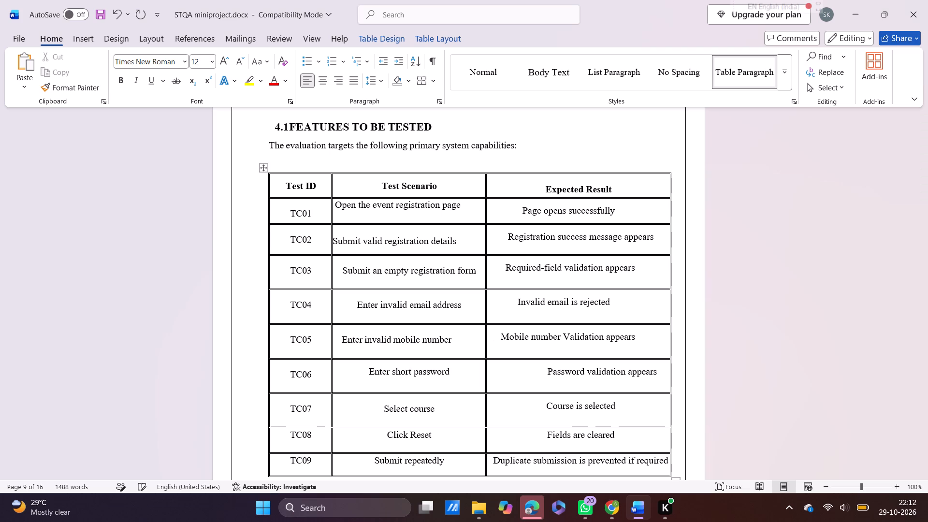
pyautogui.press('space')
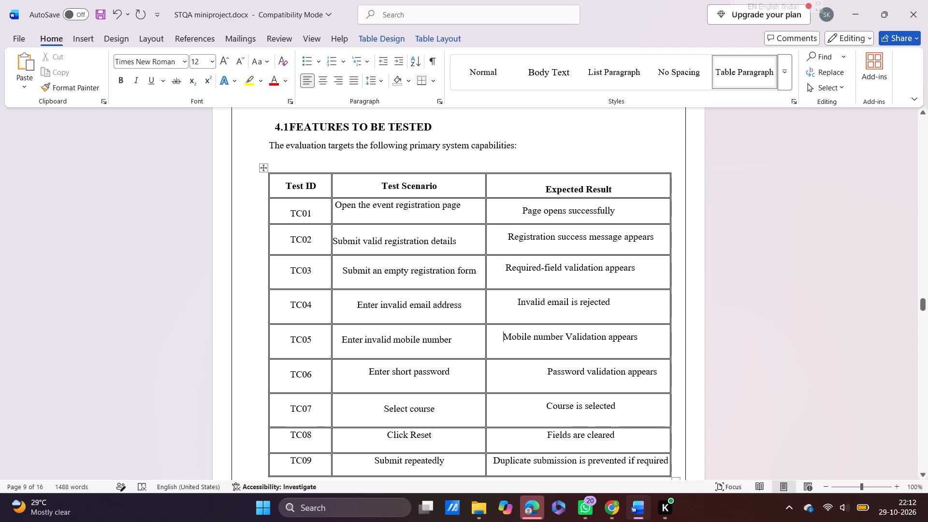
# Remove the large indent before the TC06 expected result and offset the text with nine spaces instead.
pyautogui.click(543, 373)
pyautogui.press('BackSpace')
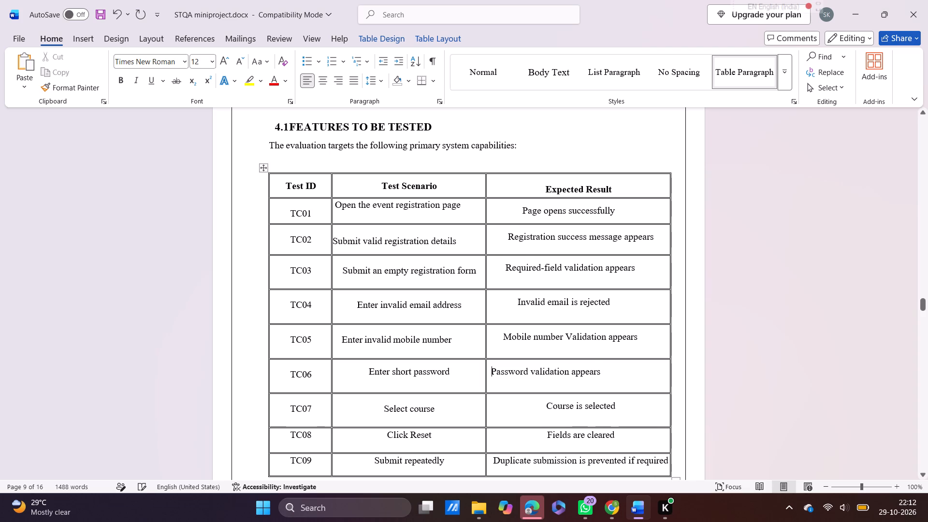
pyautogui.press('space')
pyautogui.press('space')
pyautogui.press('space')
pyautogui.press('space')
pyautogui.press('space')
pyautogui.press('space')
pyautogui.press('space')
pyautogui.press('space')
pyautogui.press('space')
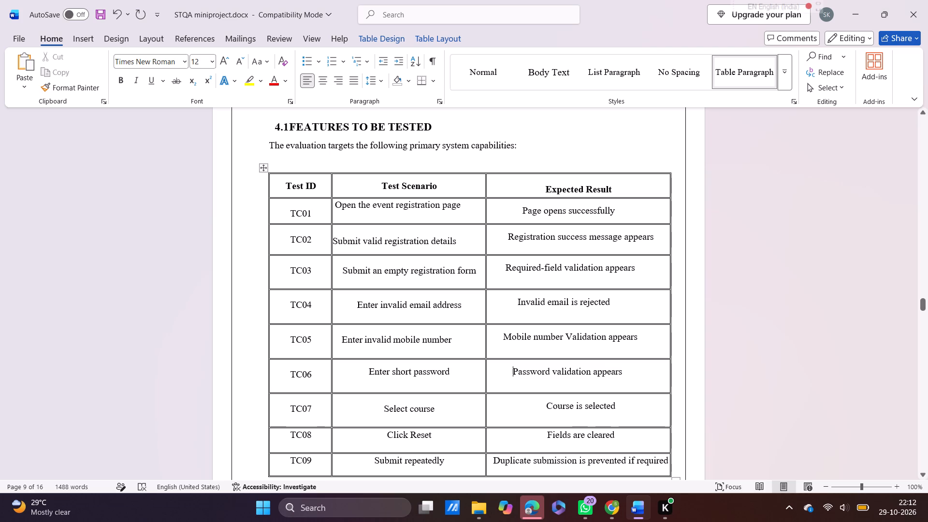
# Change the TC07 test scenario text to "Select an Event".
pyautogui.click(437, 410)
pyautogui.press('BackSpace')
pyautogui.press('BackSpace')
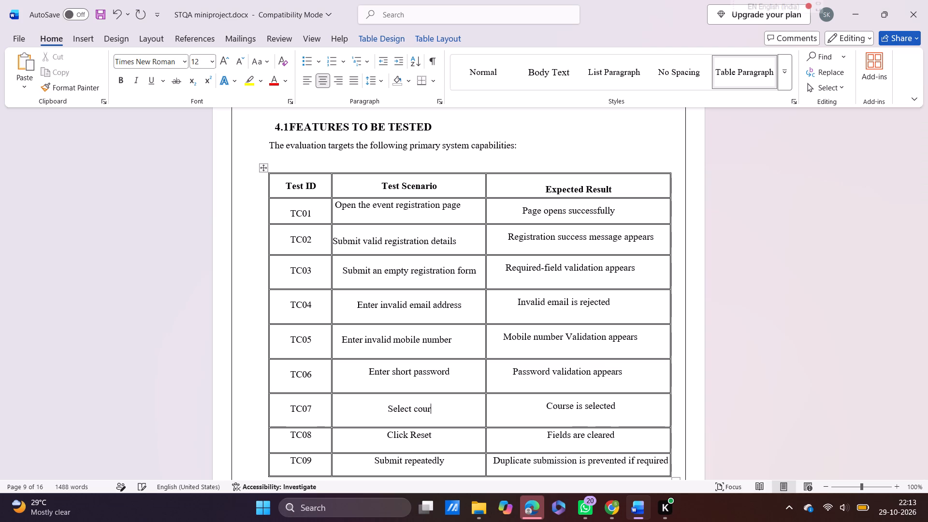
pyautogui.press('BackSpace')
pyautogui.press('BackSpace')
pyautogui.press('BackSpace')
pyautogui.press('BackSpace')
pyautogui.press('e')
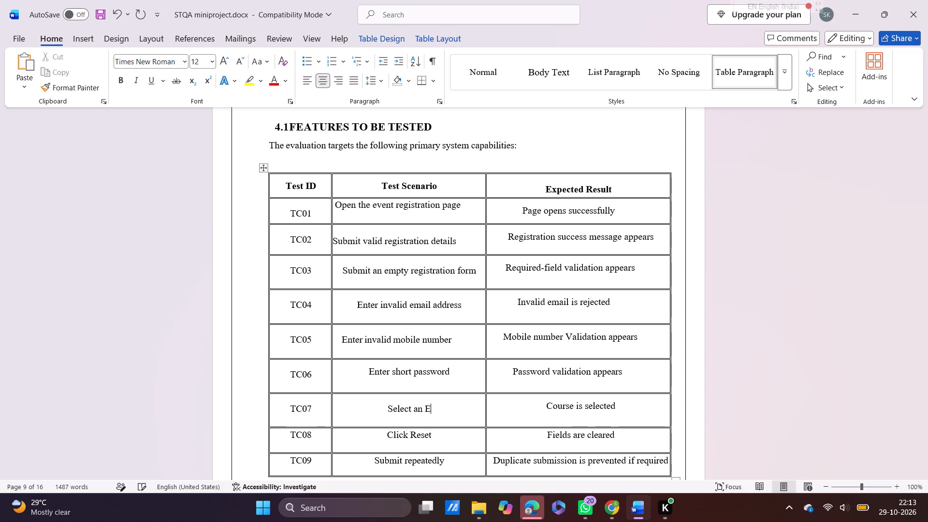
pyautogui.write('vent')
# Change the TC07 expected result to "Event is selected successfully".
pyautogui.click(545, 409)
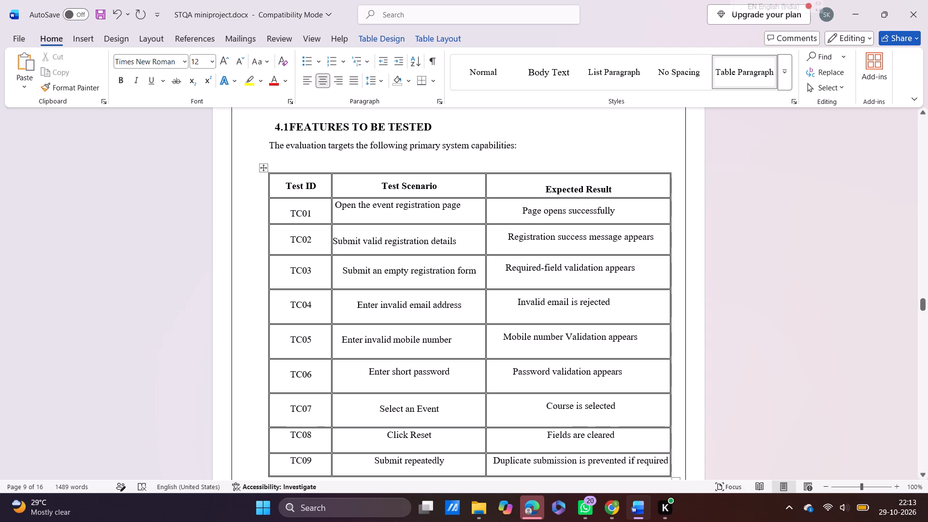
pyautogui.click(584, 408)
pyautogui.press('BackSpace')
pyautogui.press('BackSpace')
pyautogui.press('BackSpace')
pyautogui.press('BackSpace')
pyautogui.press('BackSpace')
pyautogui.press('BackSpace')
pyautogui.press('BackSpace')
pyautogui.press('BackSpace')
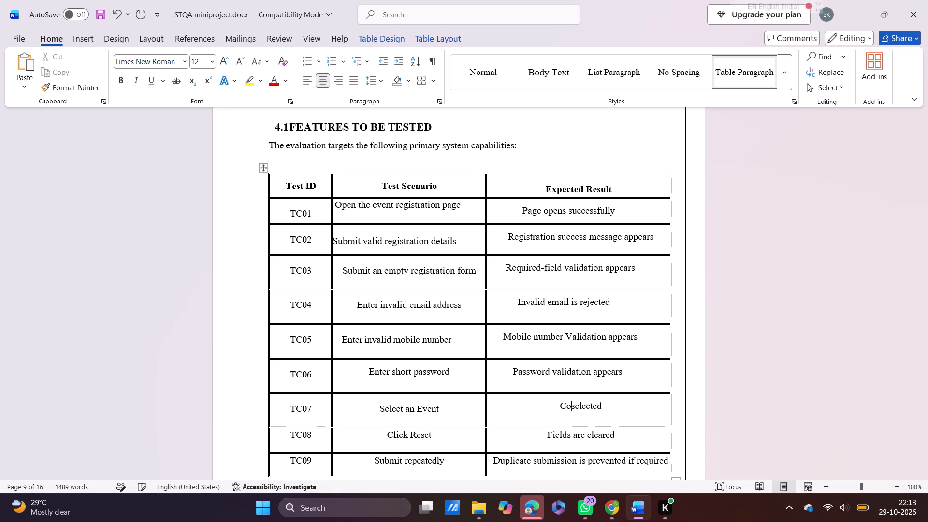
pyautogui.press('BackSpace')
pyautogui.press('BackSpace')
pyautogui.write('vent')
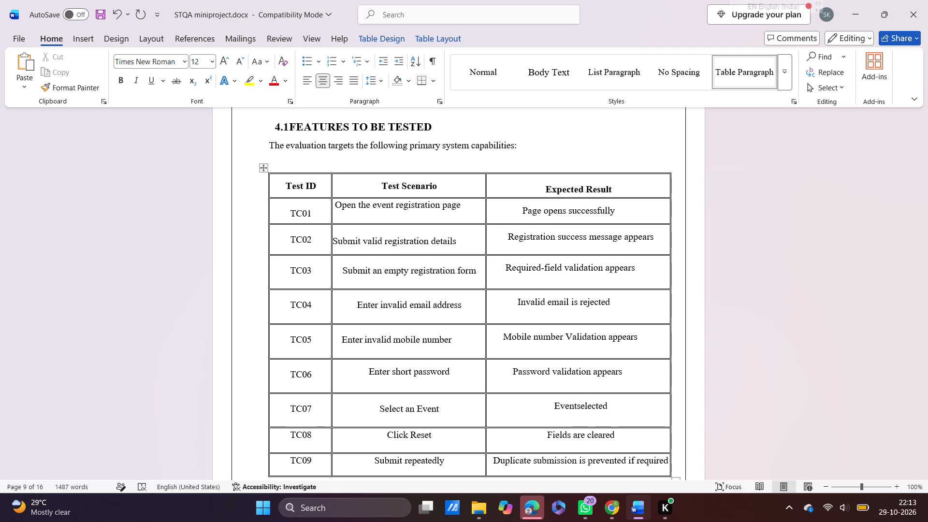
pyautogui.press('space')
pyautogui.write('is se')
pyautogui.press('BackSpace')
pyautogui.press('BackSpace')
pyautogui.press('Right')
pyautogui.press('Right')
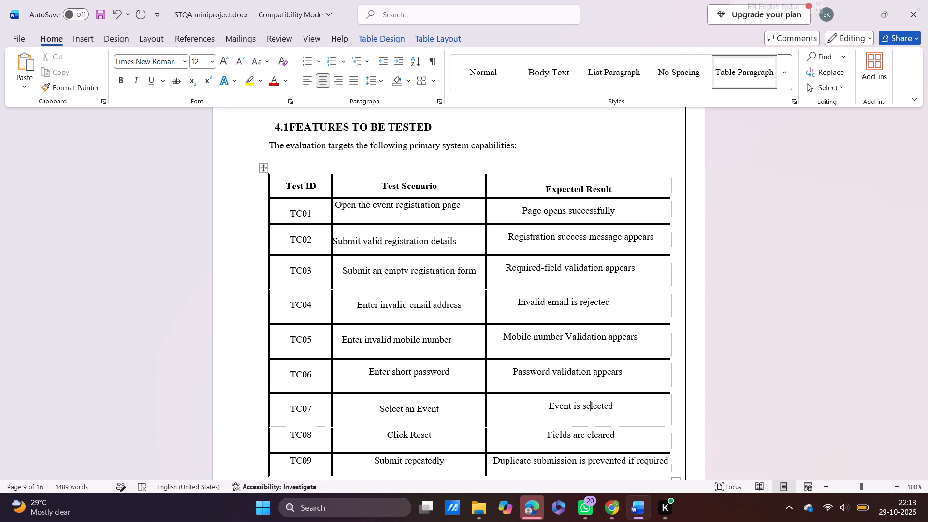
pyautogui.press('Right')
pyautogui.press('Right')
pyautogui.press('Right')
pyautogui.press('Right')
pyautogui.press('Right')
pyautogui.press('Right')
pyautogui.press('space')
pyautogui.write('su')
pyautogui.press('c')
pyautogui.write('cess')
pyautogui.write('full')
pyautogui.press('y')
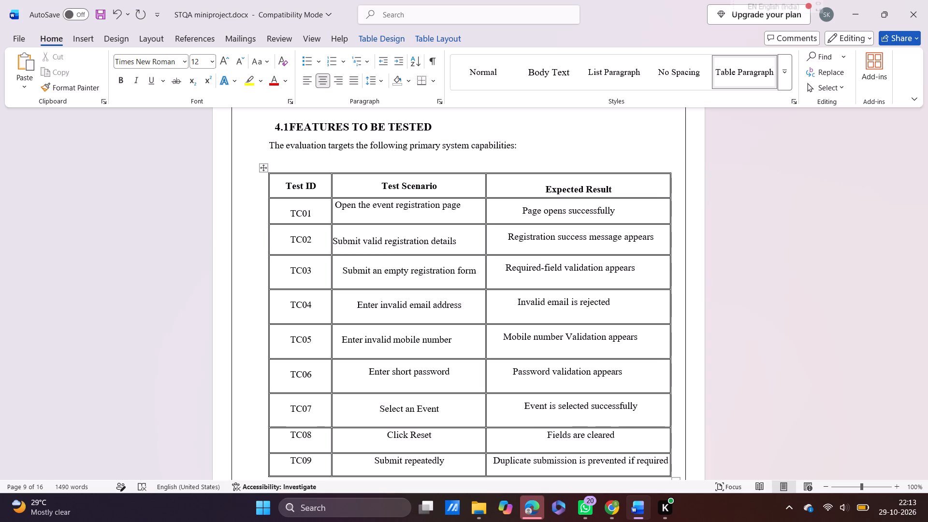
# Extend the TC08 test scenario text to "Click Reset button".
pyautogui.click(439, 435)
pyautogui.press('space')
pyautogui.write('button')
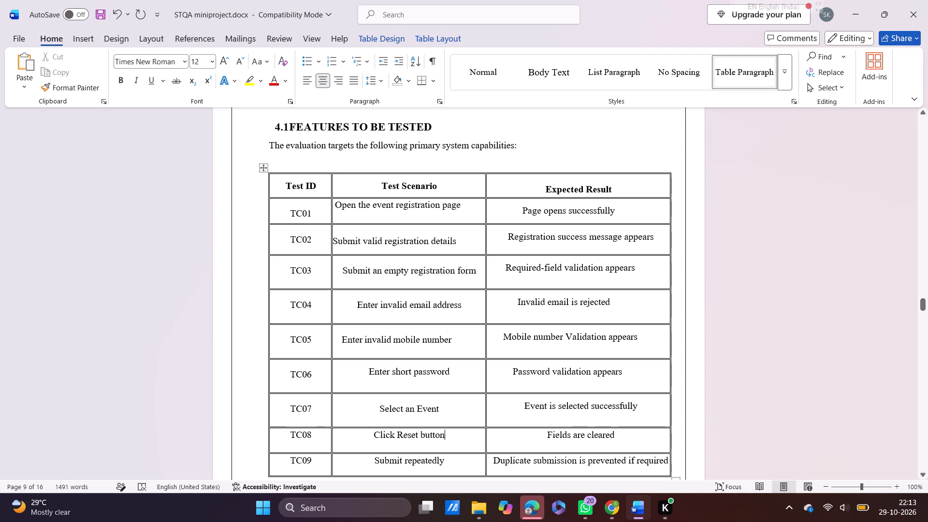
# Extend the TC08 expected result to "Form Fields are cleared".
pyautogui.click(541, 438)
pyautogui.write('form')
pyautogui.press('space')
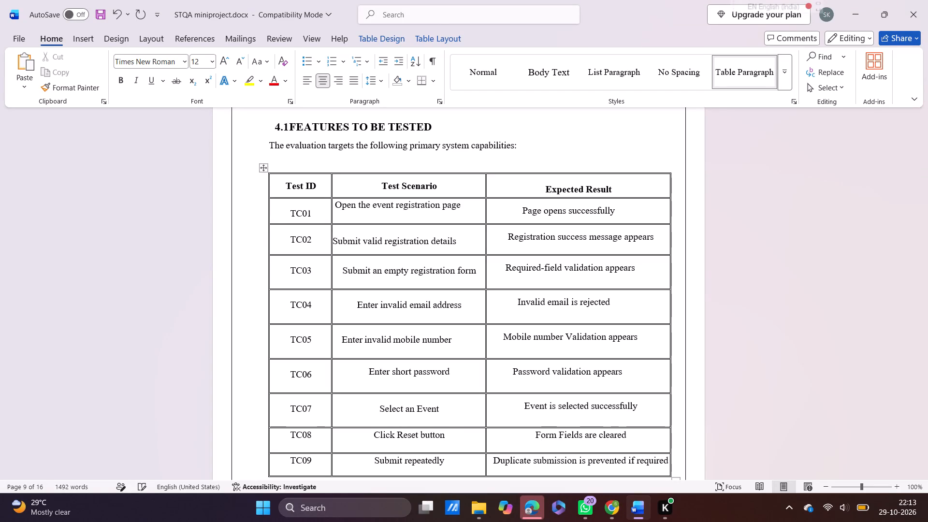
# Remove the centred alignment of the TC08 expected result and offset the text with nineteen leading spaces instead.
pyautogui.press('Left')
pyautogui.press('Left')
pyautogui.press('Left')
pyautogui.press('Left')
pyautogui.press('Left')
pyautogui.press('BackSpace')
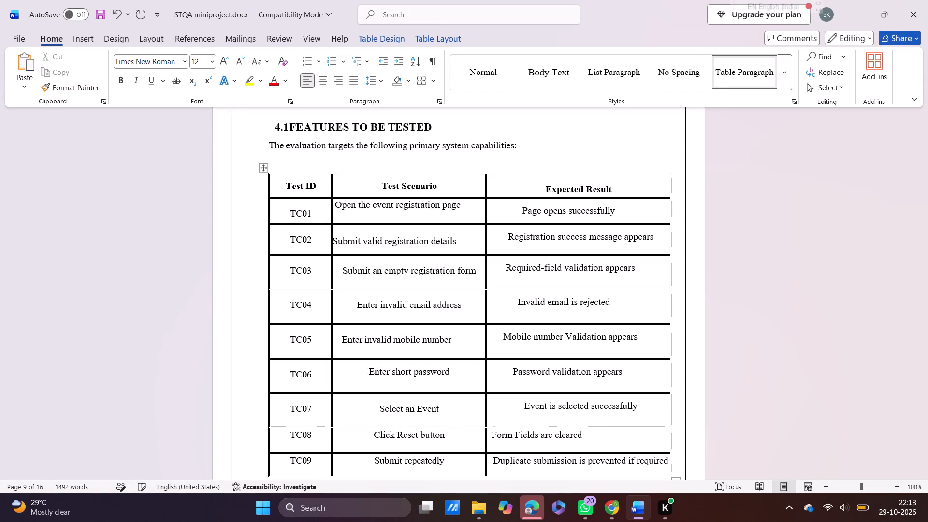
pyautogui.press('space')
pyautogui.press('space')
pyautogui.press('space')
pyautogui.press('space')
pyautogui.press('space')
pyautogui.press('space')
pyautogui.press('space')
pyautogui.press('space')
pyautogui.press('space')
pyautogui.press('space')
pyautogui.press('space')
pyautogui.press('space')
pyautogui.press('space')
pyautogui.press('space')
pyautogui.press('space')
pyautogui.press('space')
pyautogui.press('space')
pyautogui.press('space')
pyautogui.press('space')
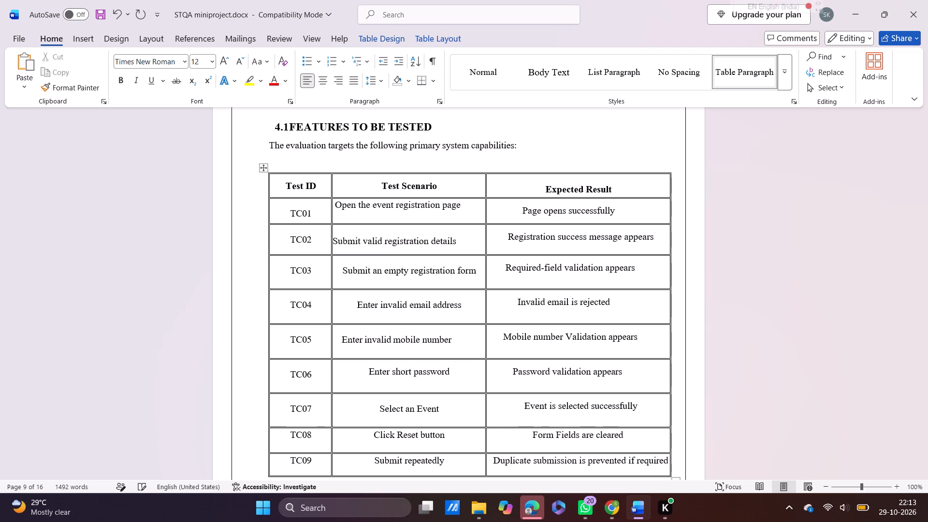
# Expand the TC09 test scenario text to "Submit the booking form repeatedly".
pyautogui.scroll(-1, 539, 438)
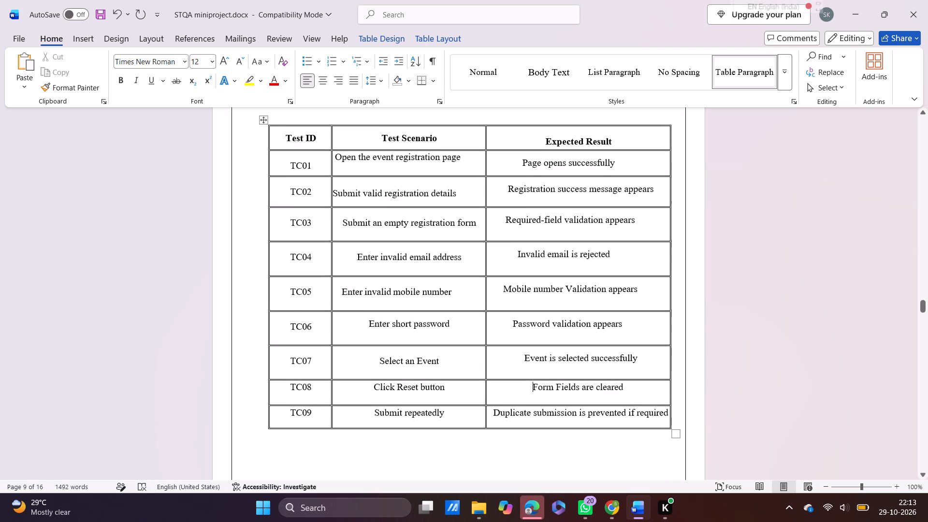
pyautogui.scroll(-1, 539, 438)
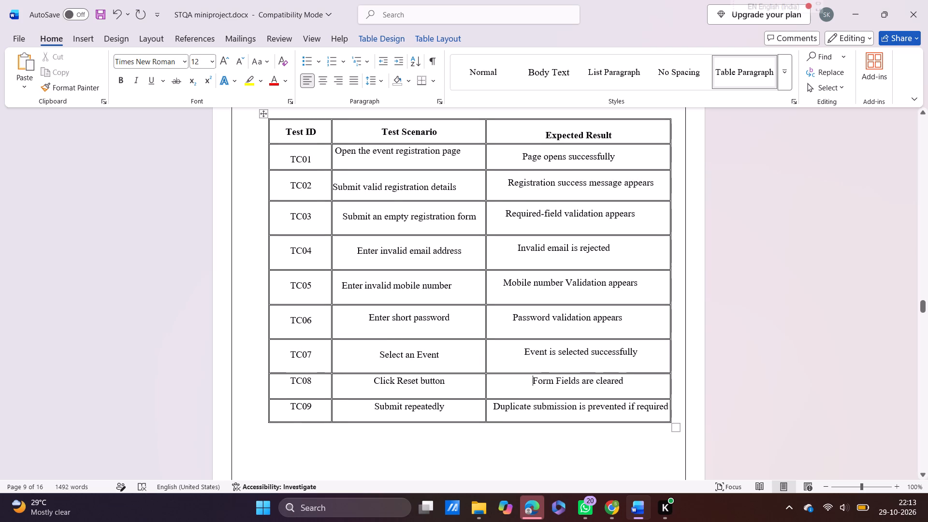
pyautogui.click(449, 410)
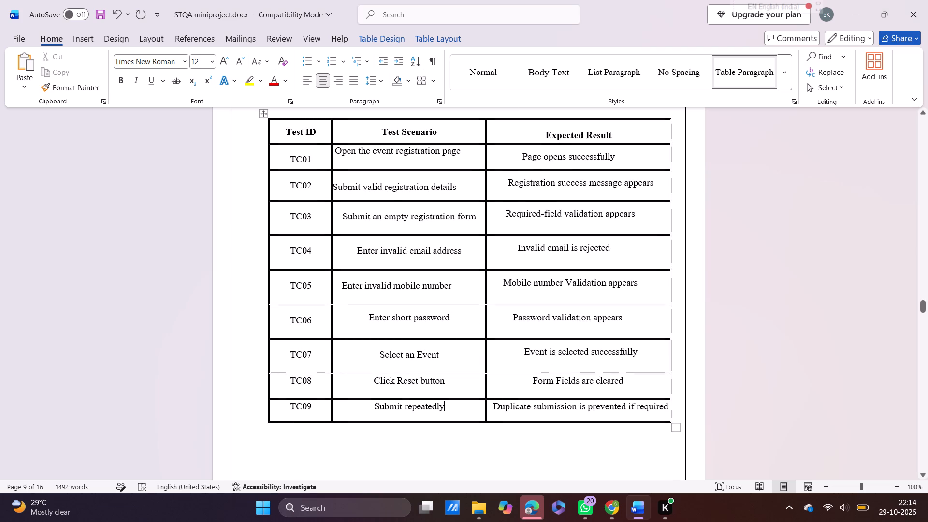
pyautogui.click(405, 409)
pyautogui.write('the')
pyautogui.press('space')
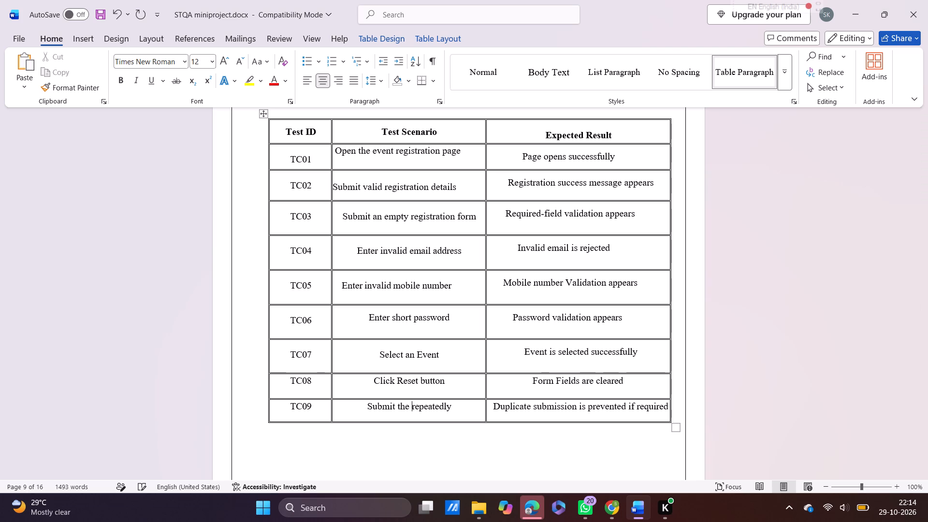
pyautogui.write('bookinb')
pyautogui.press('space')
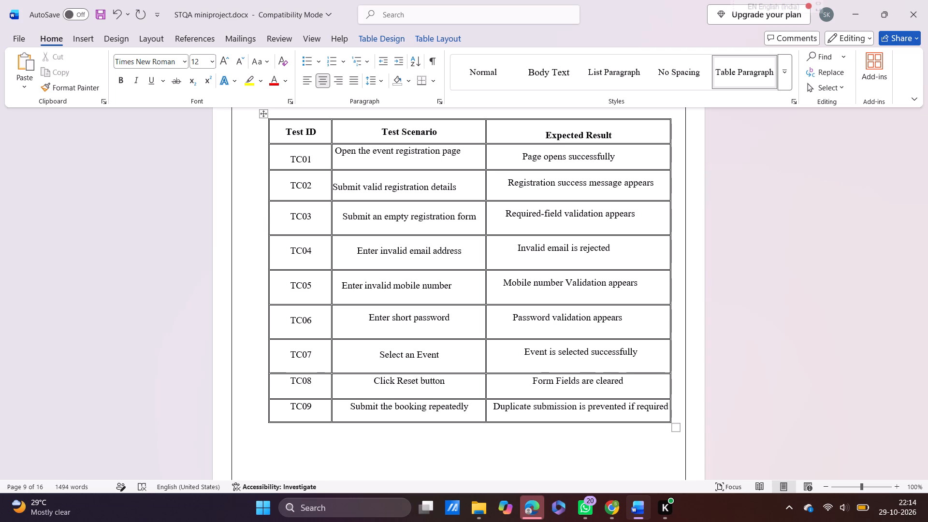
pyautogui.write('form')
pyautogui.press('space')
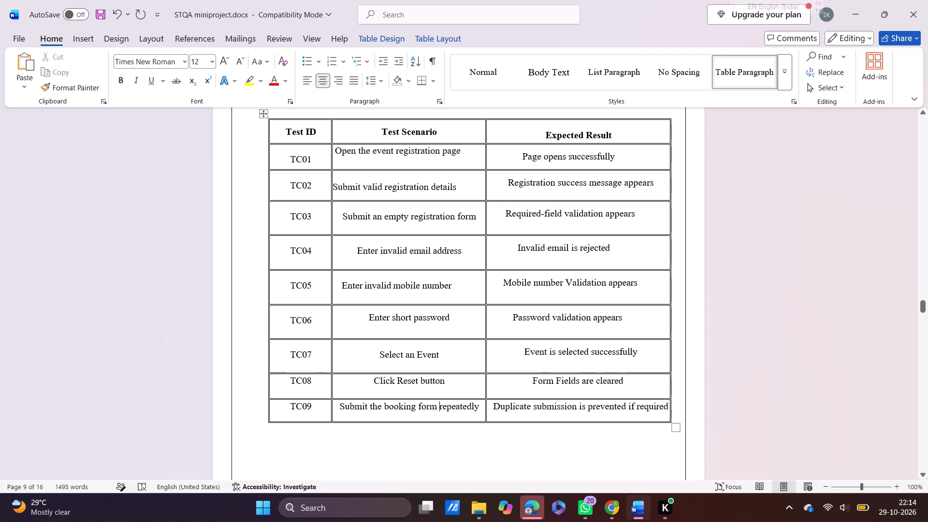
# Replace the TC09 expected result wording after "Duplicate" so the cell reads "Duplicate booking is prevented,if required".
pyautogui.click(666, 409)
pyautogui.press('BackSpace')
pyautogui.press('BackSpace')
pyautogui.press('BackSpace')
pyautogui.press('BackSpace')
pyautogui.press('BackSpace')
pyautogui.press('BackSpace')
pyautogui.press('BackSpace')
pyautogui.press('BackSpace')
pyautogui.press('BackSpace')
pyautogui.press('BackSpace')
pyautogui.press('BackSpace')
pyautogui.press('BackSpace')
pyautogui.press('BackSpace')
pyautogui.press('BackSpace')
pyautogui.press('BackSpace')
pyautogui.press('BackSpace')
pyautogui.press('BackSpace')
pyautogui.press('BackSpace')
pyautogui.press('BackSpace')
pyautogui.press('BackSpace')
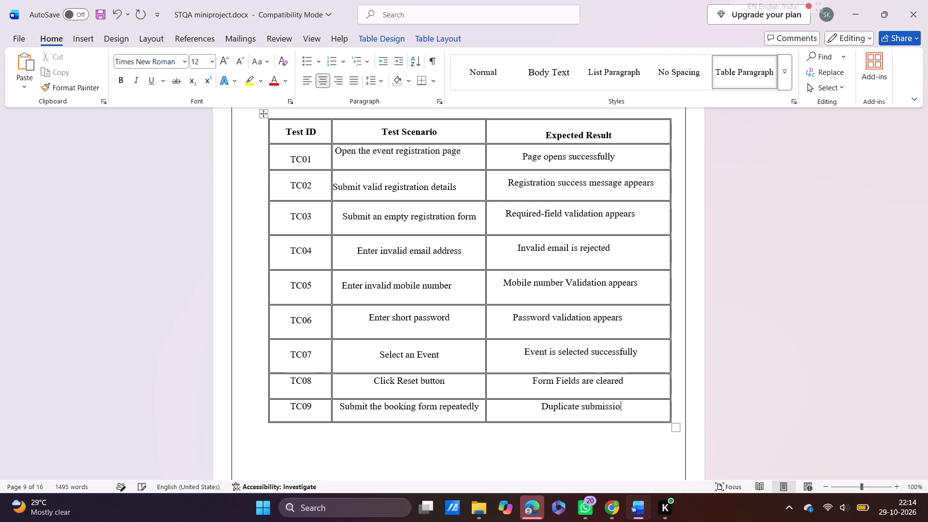
pyautogui.press('BackSpace')
pyautogui.press('BackSpace')
pyautogui.press('BackSpace')
pyautogui.press('BackSpace')
pyautogui.press('BackSpace')
pyautogui.press('BackSpace')
pyautogui.press('BackSpace')
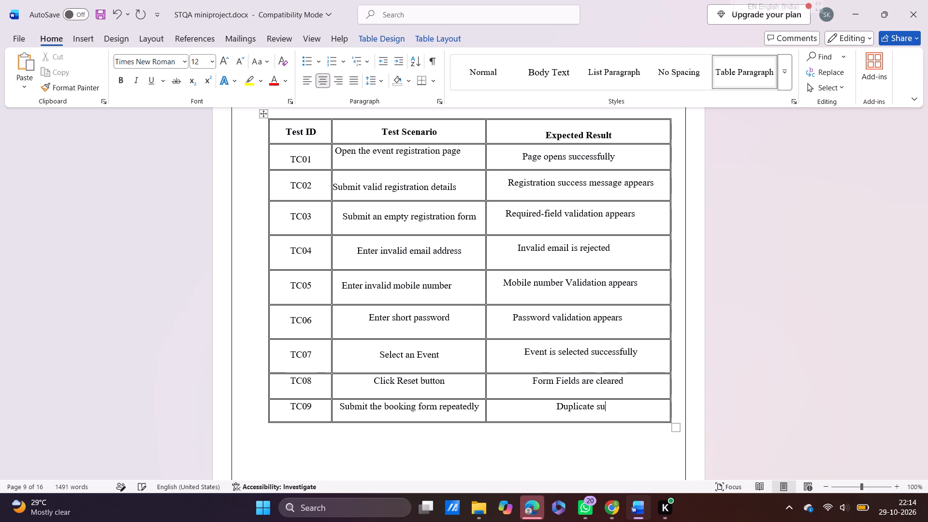
pyautogui.press('BackSpace')
pyautogui.press('BackSpace')
pyautogui.write('bookin')
pyautogui.write('g')
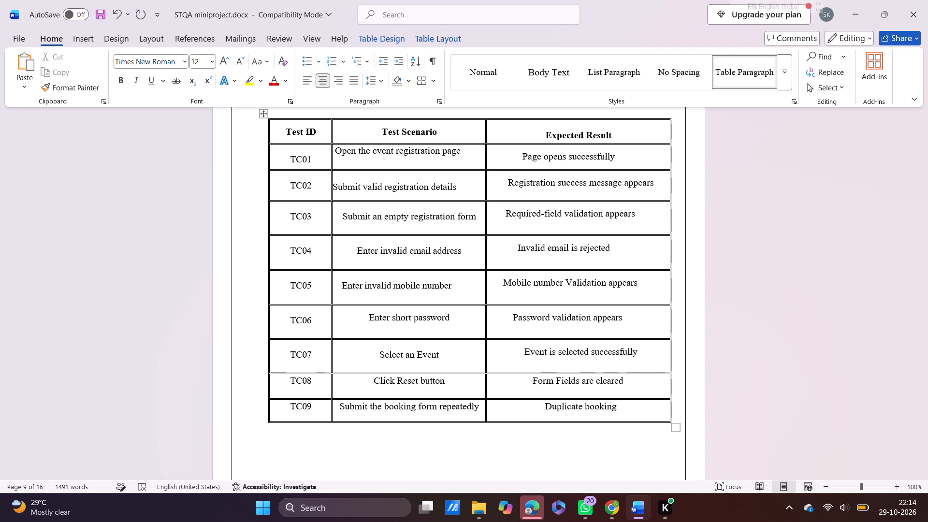
pyautogui.press('space')
pyautogui.write('is pre')
pyautogui.write('vente')
pyautogui.write('d,')
pyautogui.write('if re')
pyautogui.write('qu')
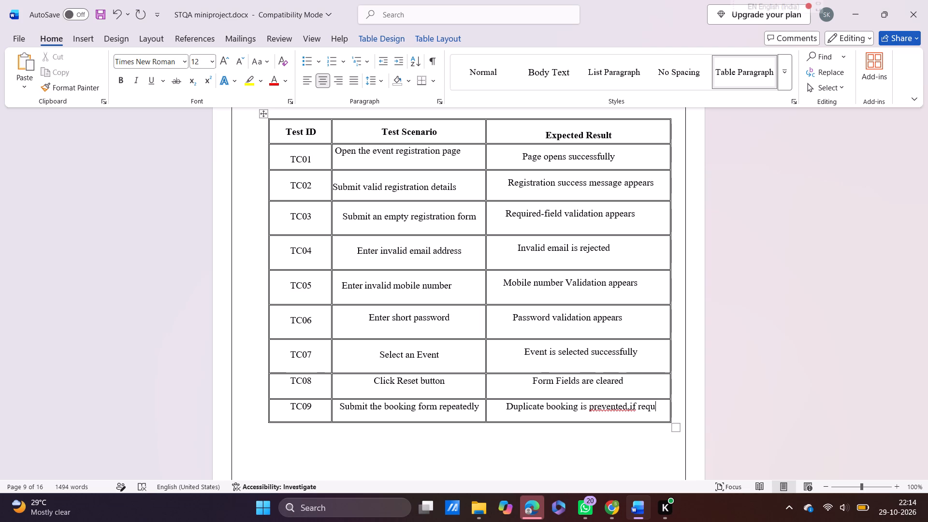
pyautogui.write('ired')
pyautogui.press('space')
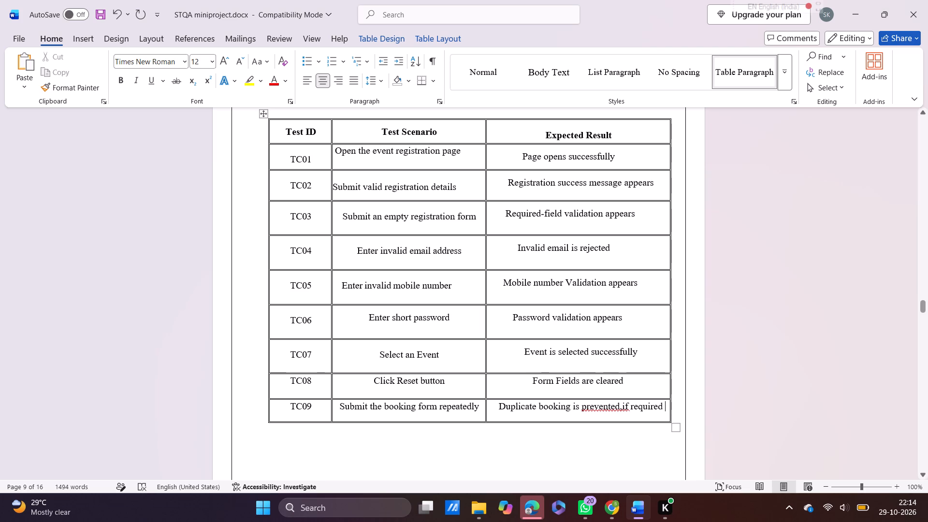
pyautogui.click(623, 413)
# Add a space after the comma in the TC09 expected result and extend it with "by", then "The system." on a second line.
pyautogui.press('space')
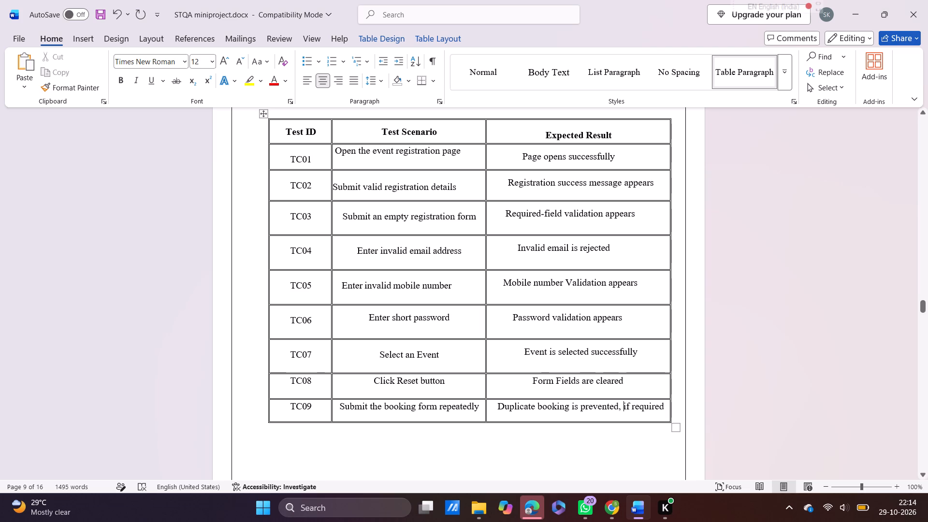
pyautogui.click(666, 409)
pyautogui.write('by')
pyautogui.press('space')
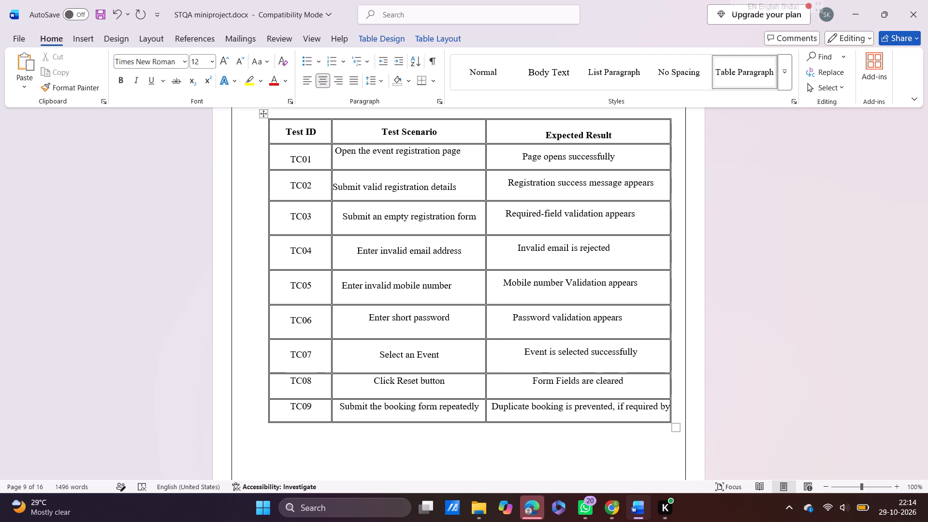
pyautogui.click(508, 416)
pyautogui.click(670, 405)
pyautogui.click(509, 415)
pyautogui.click(668, 409)
pyautogui.press('Return')
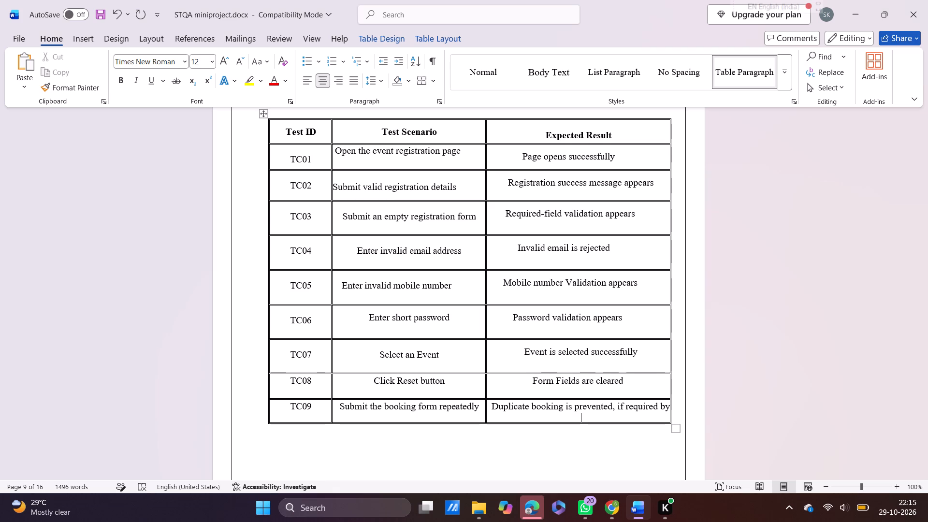
pyautogui.write('the')
pyautogui.press('space')
pyautogui.write('sys')
pyautogui.write('te')
pyautogui.write('m.')
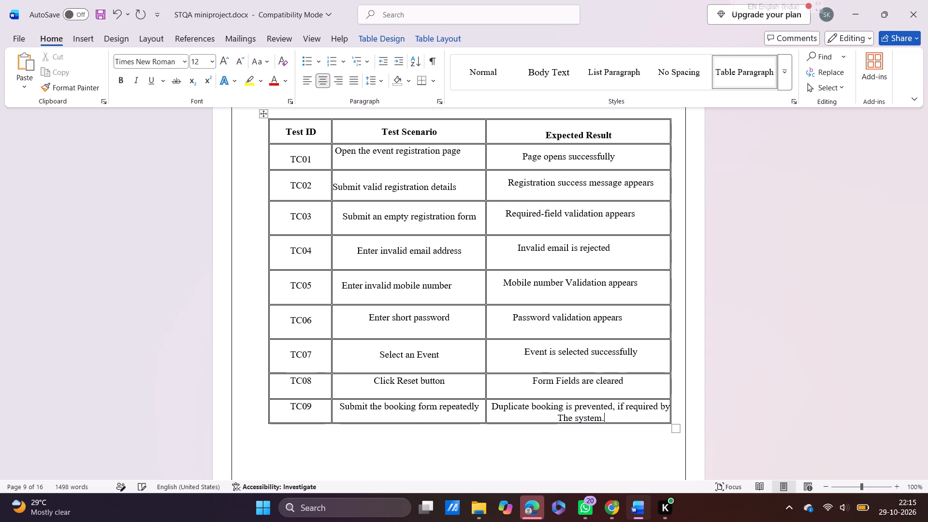
# Clear the existing text from the TC01 test scenario cell.
pyautogui.scroll(1, 673, 329)
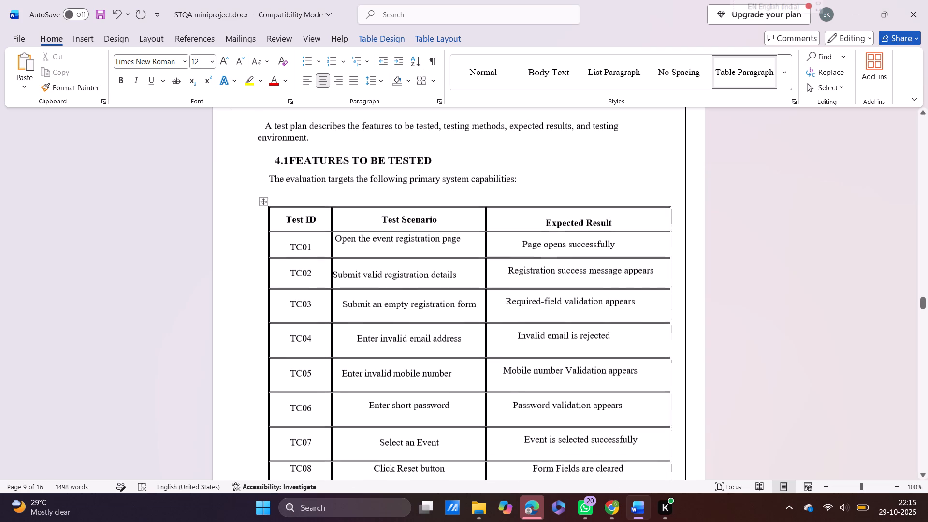
pyautogui.click(468, 242)
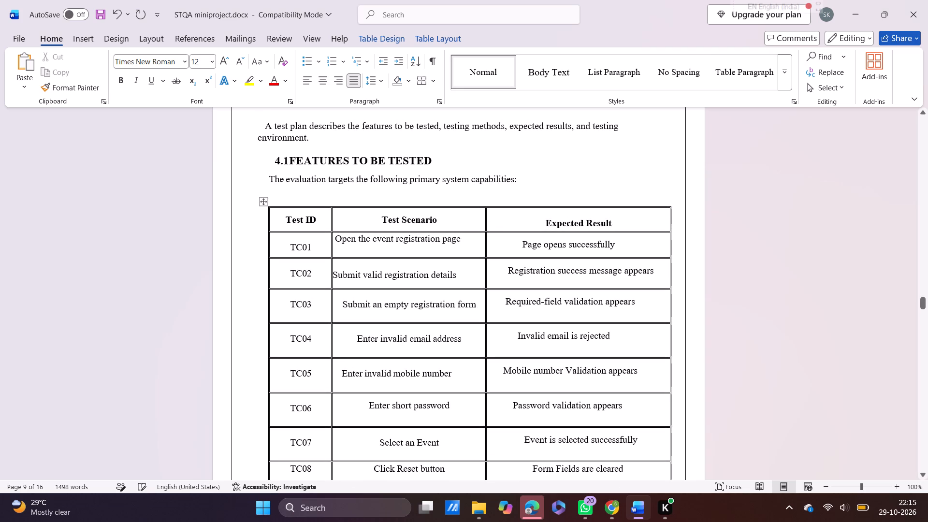
pyautogui.press('BackSpace')
pyautogui.press('BackSpace')
pyautogui.press('BackSpace')
pyautogui.press('BackSpace')
pyautogui.press('BackSpace')
pyautogui.press('BackSpace')
pyautogui.press('BackSpace')
pyautogui.press('BackSpace')
pyautogui.press('BackSpace')
pyautogui.press('BackSpace')
pyautogui.press('BackSpace')
pyautogui.press('BackSpace')
pyautogui.press('BackSpace')
pyautogui.press('BackSpace')
pyautogui.press('BackSpace')
pyautogui.press('BackSpace')
pyautogui.press('BackSpace')
pyautogui.press('BackSpace')
pyautogui.press('BackSpace')
pyautogui.press('BackSpace')
pyautogui.press('BackSpace')
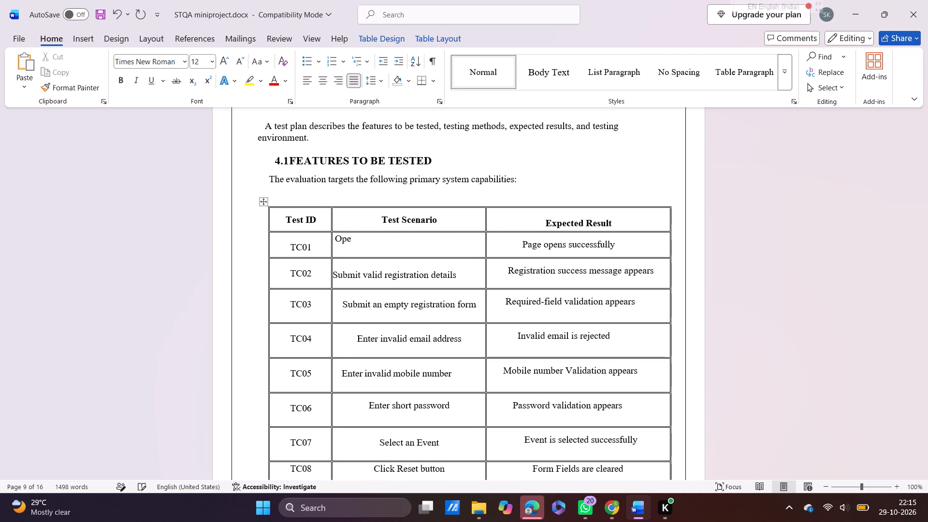
pyautogui.press('BackSpace')
pyautogui.press('BackSpace')
pyautogui.press('BackSpace')
pyautogui.press('Return')
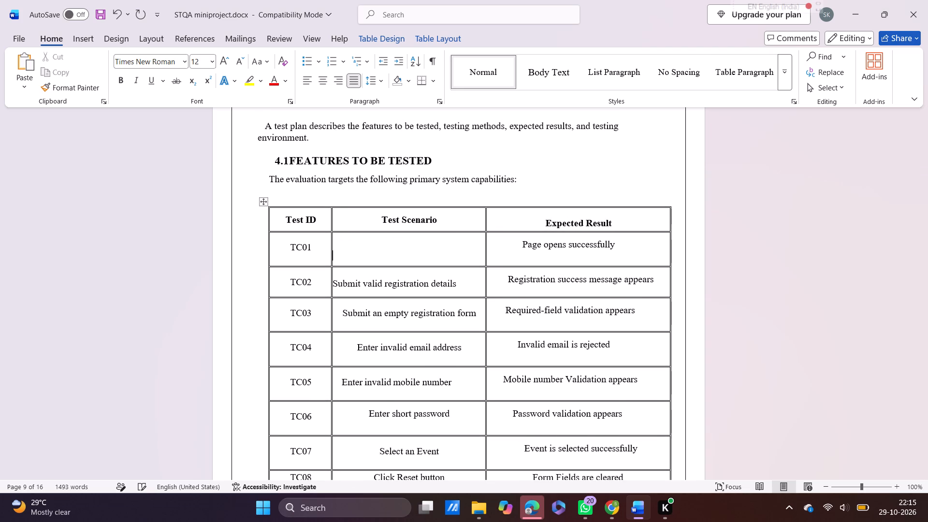
pyautogui.press('BackSpace')
pyautogui.press('Down')
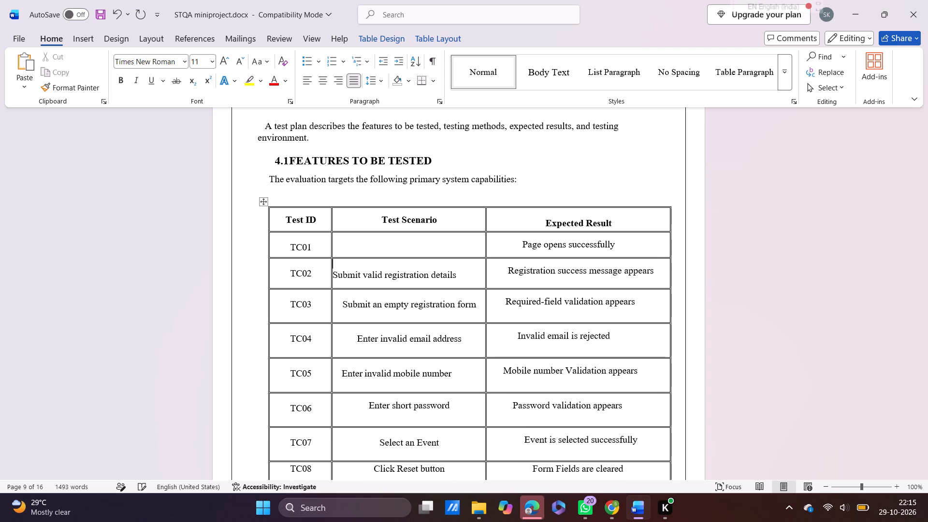
pyautogui.press('Up')
# Left-align the TC01 test scenario cell and enter "Open the event registration page" starting near the cell's middle.
pyautogui.doubleClick(384, 243)
pyautogui.click(305, 84)
pyautogui.press('o')
pyautogui.write('pen')
pyautogui.press('space')
pyautogui.write('the')
pyautogui.press('space')
pyautogui.write('event re')
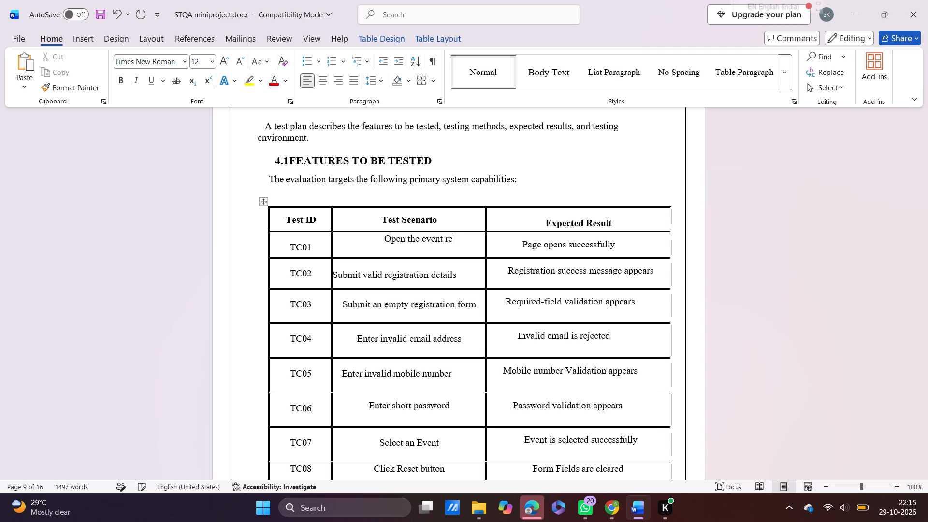
pyautogui.write('gistrat')
pyautogui.write('ion')
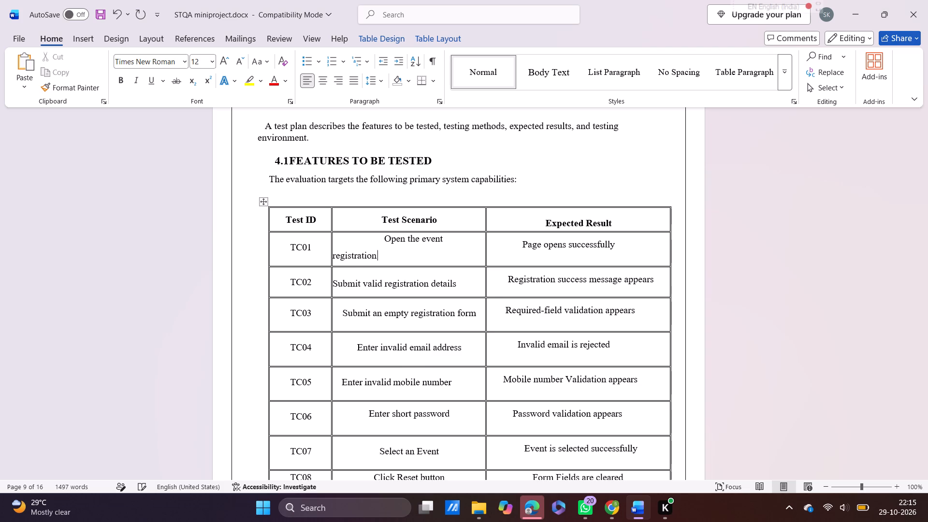
pyautogui.press('space')
pyautogui.write('page')
# Remove the first-line indent from the TC01 test scenario and offset the text with two leading spaces instead.
pyautogui.click(386, 241)
pyautogui.press('BackSpace')
pyautogui.press('space')
pyautogui.press('space')
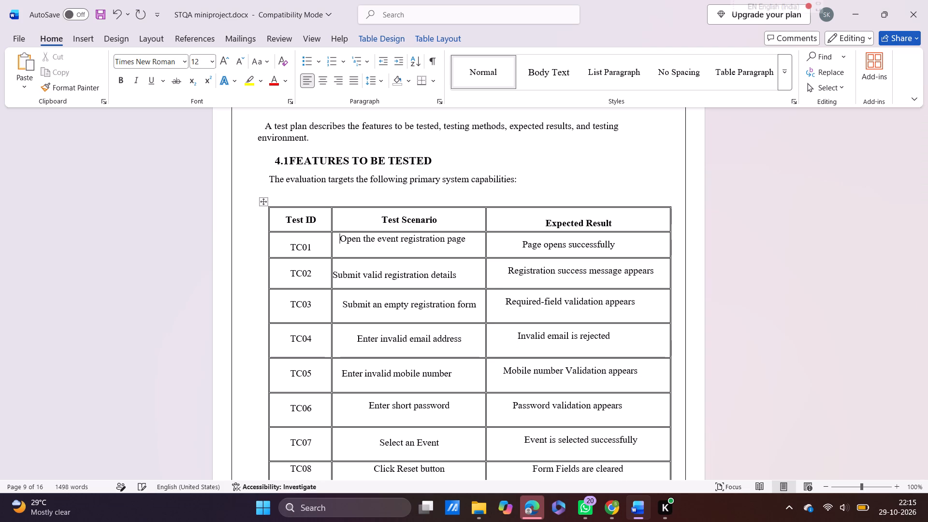
# Offset the TC02 test scenario text with two leading spaces and end it with a period.
pyautogui.scroll(-1, 407, 255)
pyautogui.scroll(1, 407, 255)
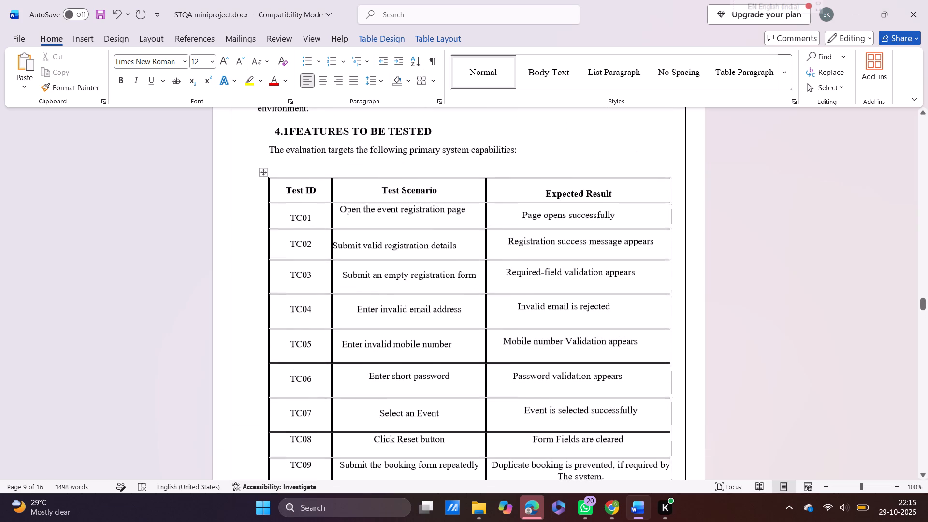
pyautogui.click(333, 250)
pyautogui.press('space')
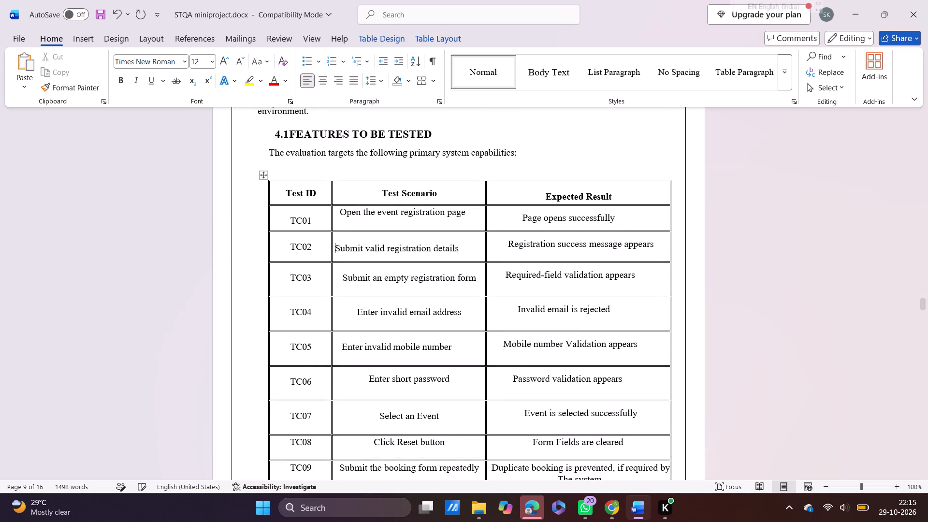
pyautogui.press('space')
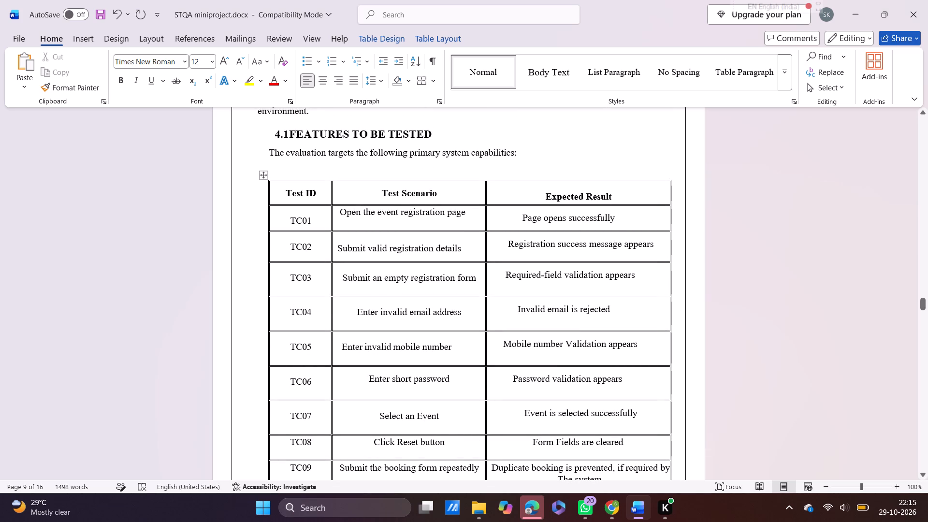
pyautogui.click(463, 243)
pyautogui.press('.')
# Save the report document.
pyautogui.scroll(-1, 463, 248)
pyautogui.hotkey('ctrl', 's')
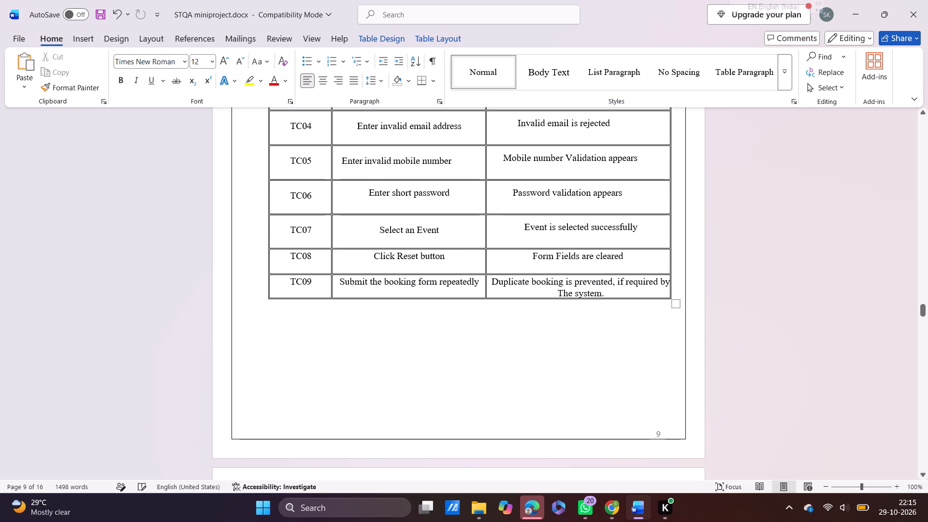
pyautogui.scroll(-1, 482, 294)
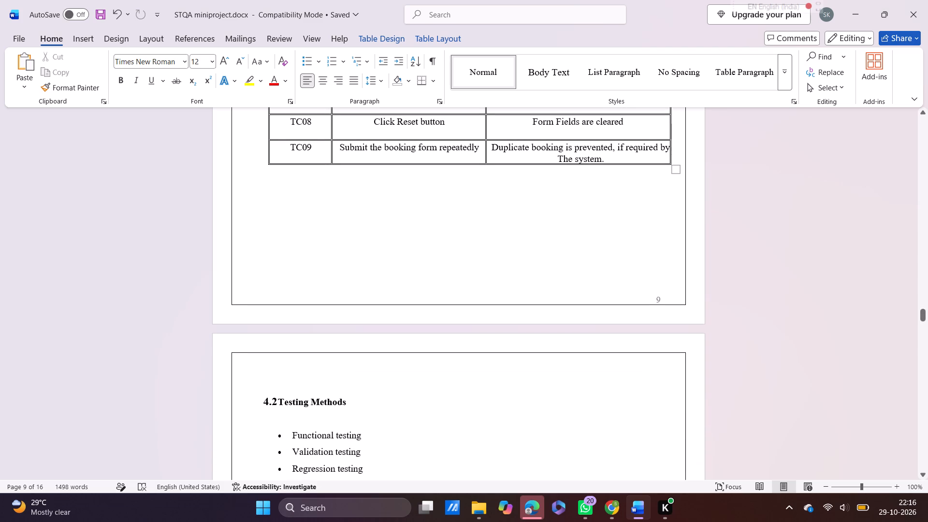
pyautogui.scroll(-1, 480, 291)
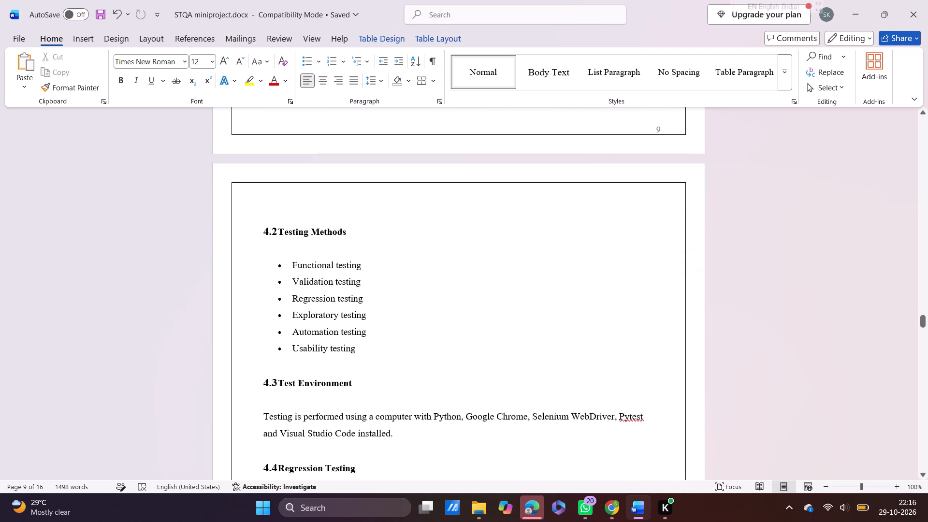
pyautogui.click(263, 216)
pyautogui.moveTo(263, 216); pyautogui.dragTo(387, 333)
pyautogui.hotkey('ctrl', 'c')
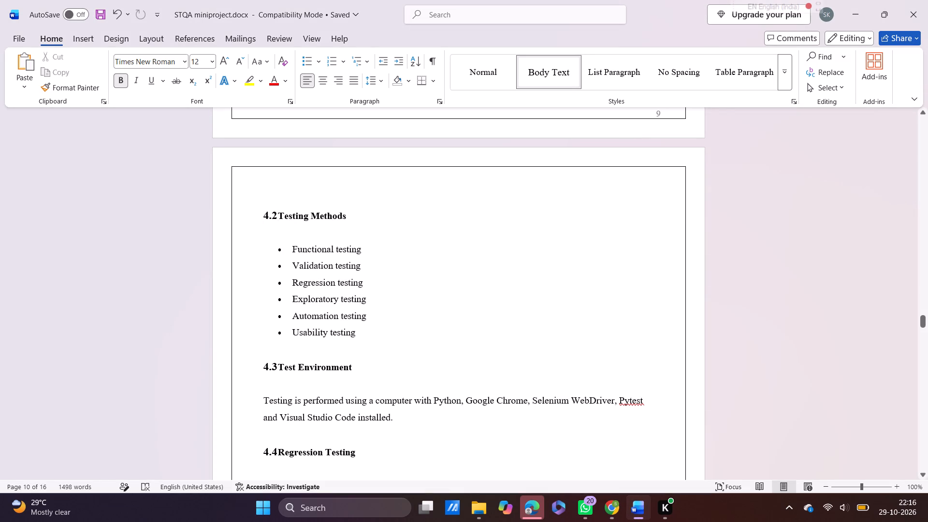
pyautogui.click(290, 250)
pyautogui.moveTo(290, 250); pyautogui.dragTo(354, 326)
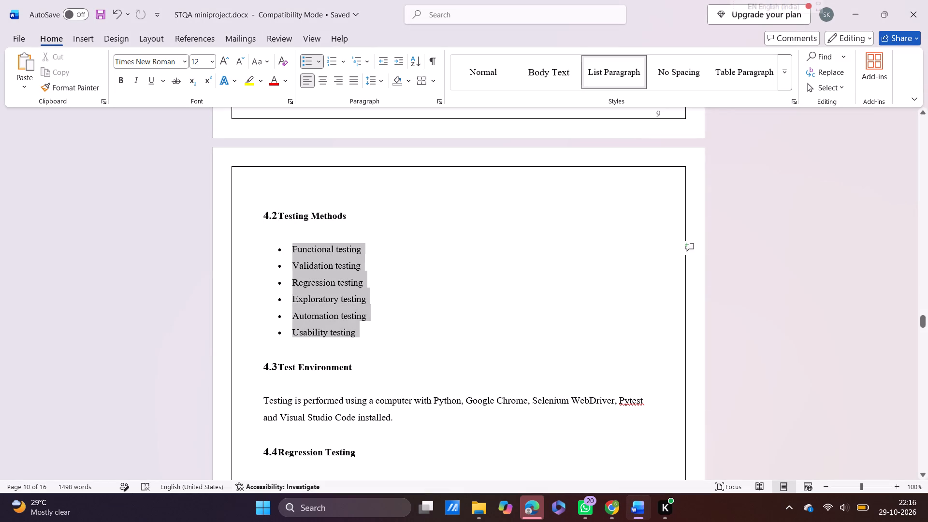
pyautogui.moveTo(354, 326); pyautogui.dragTo(356, 329)
pyautogui.hotkey('ctrl', 'v')
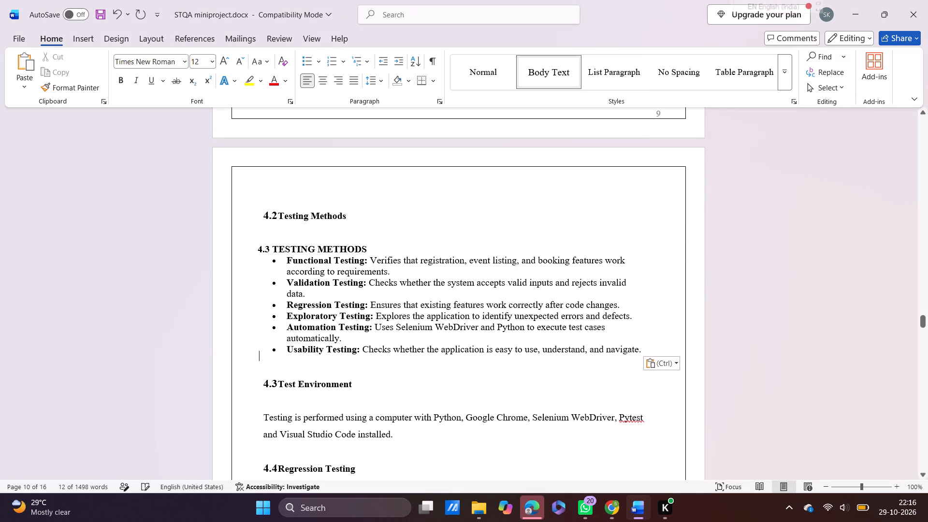
# Delete the duplicate pasted heading "4.3 TESTING METHODS" and its line above the new bullet list.
pyautogui.click(372, 251)
pyautogui.press('BackSpace')
pyautogui.press('BackSpace')
pyautogui.press('BackSpace')
pyautogui.press('BackSpace')
pyautogui.press('BackSpace')
pyautogui.press('BackSpace')
pyautogui.press('BackSpace')
pyautogui.press('BackSpace')
pyautogui.press('BackSpace')
pyautogui.press('BackSpace')
pyautogui.press('BackSpace')
pyautogui.press('BackSpace')
pyautogui.press('BackSpace')
pyautogui.press('BackSpace')
pyautogui.press('BackSpace')
pyautogui.press('BackSpace')
pyautogui.press('BackSpace')
pyautogui.press('BackSpace')
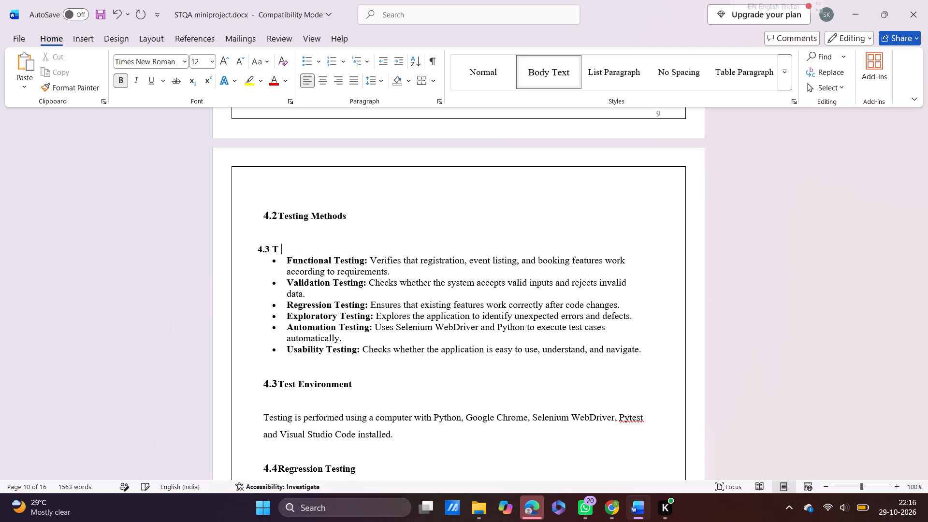
pyautogui.press('BackSpace')
pyautogui.press('BackSpace')
pyautogui.press('BackSpace')
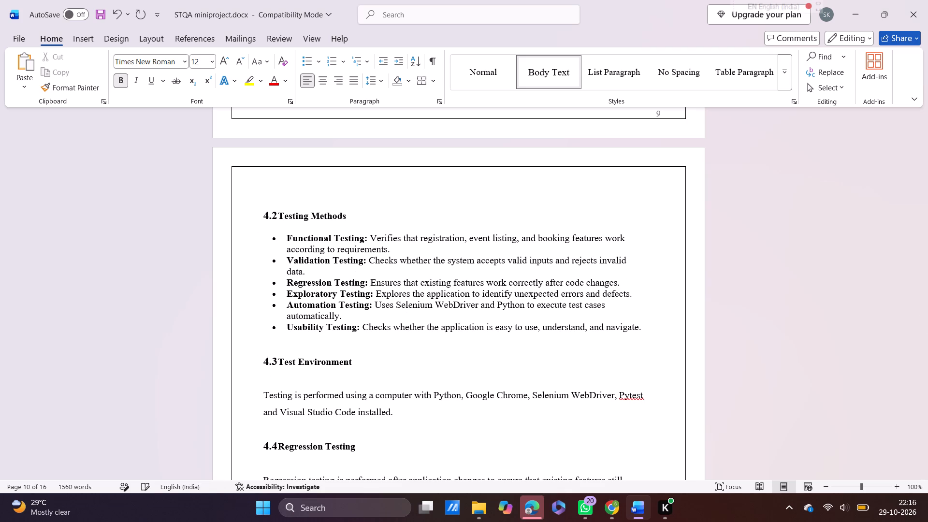
# Justify the six testing method bullets and widen their line spacing to match the report's body text.
pyautogui.click(286, 236)
pyautogui.moveTo(286, 236); pyautogui.dragTo(605, 307)
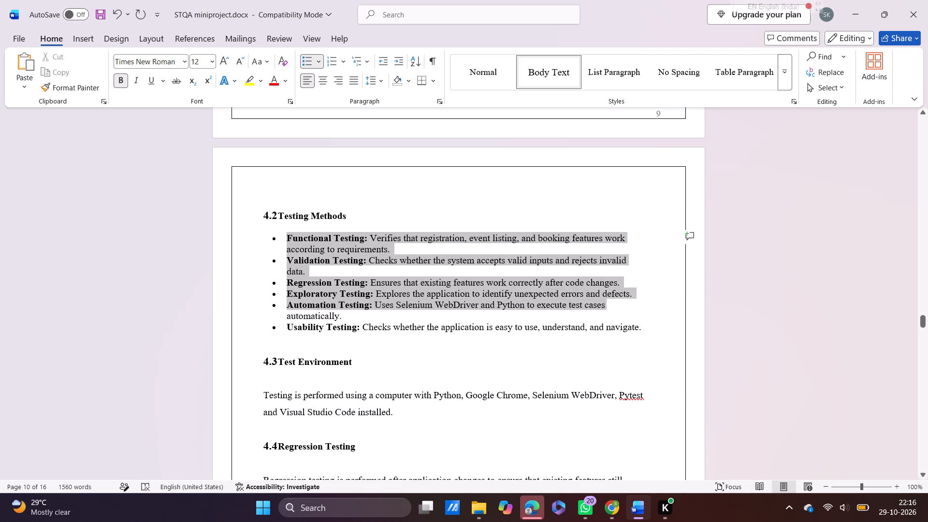
pyautogui.moveTo(605, 307); pyautogui.dragTo(640, 328)
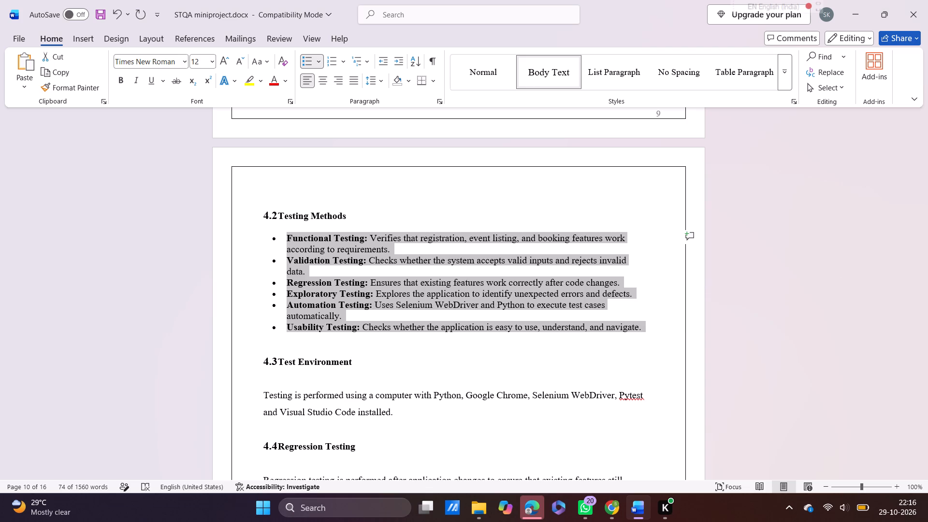
pyautogui.click(355, 81)
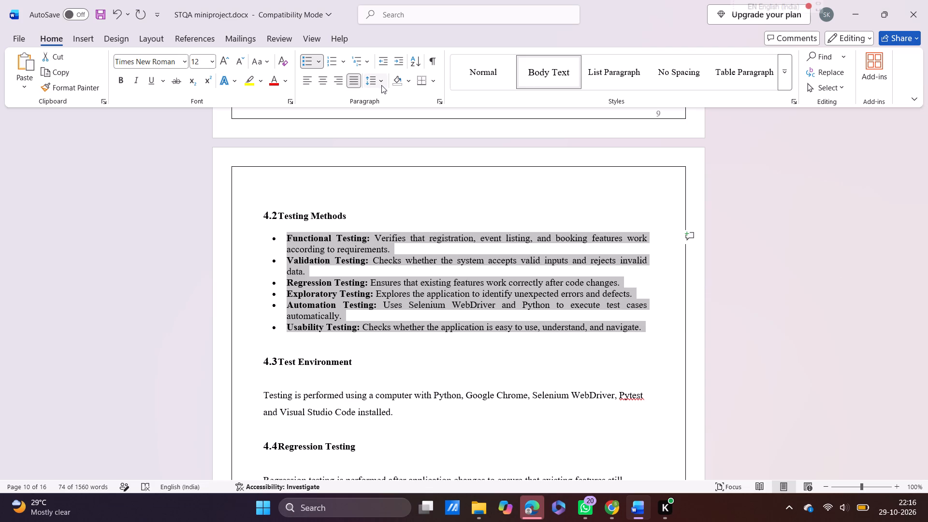
pyautogui.click(380, 84)
pyautogui.click(388, 127)
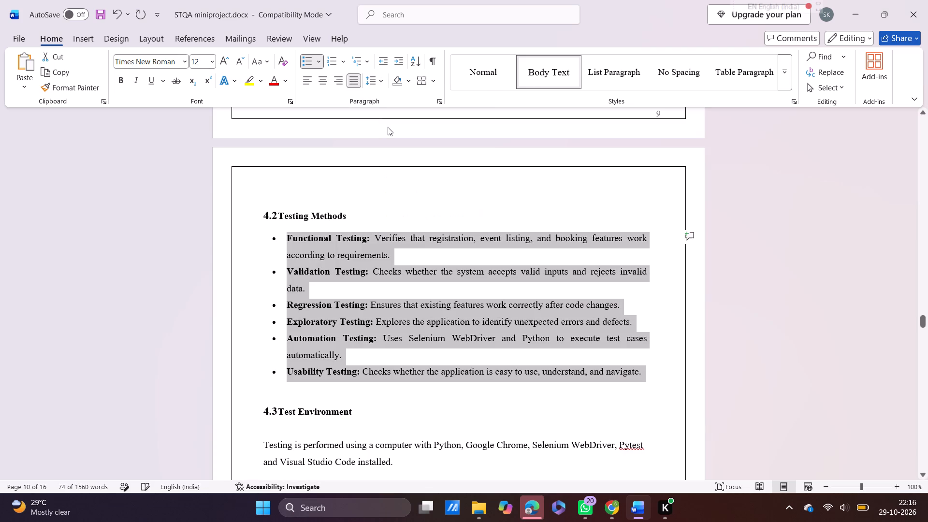
pyautogui.click(360, 232)
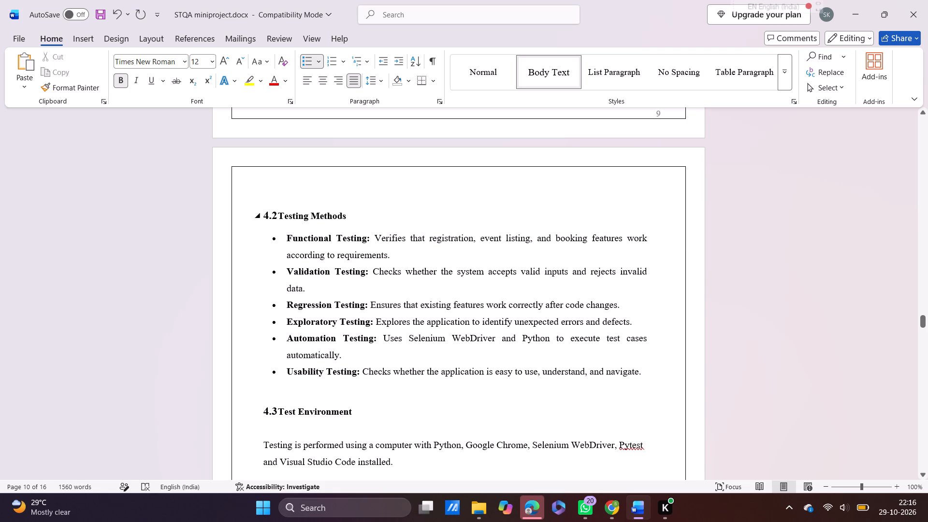
# Set the font size of the "Testing Methods" heading text in section 4.2 to 14.
pyautogui.click(267, 215)
pyautogui.moveTo(267, 215); pyautogui.dragTo(260, 221)
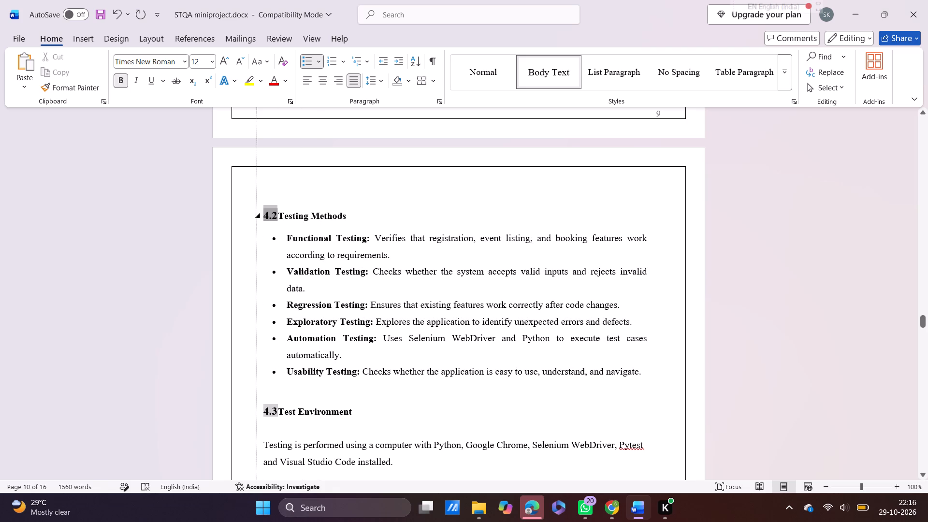
pyautogui.moveTo(260, 221); pyautogui.dragTo(260, 221)
pyautogui.doubleClick(266, 218)
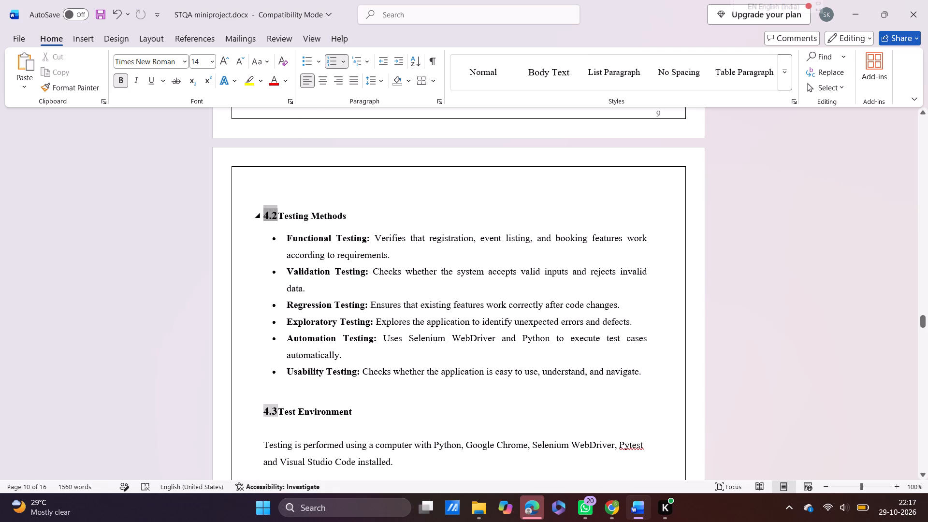
pyautogui.click(283, 217)
pyautogui.moveTo(283, 217); pyautogui.dragTo(342, 217)
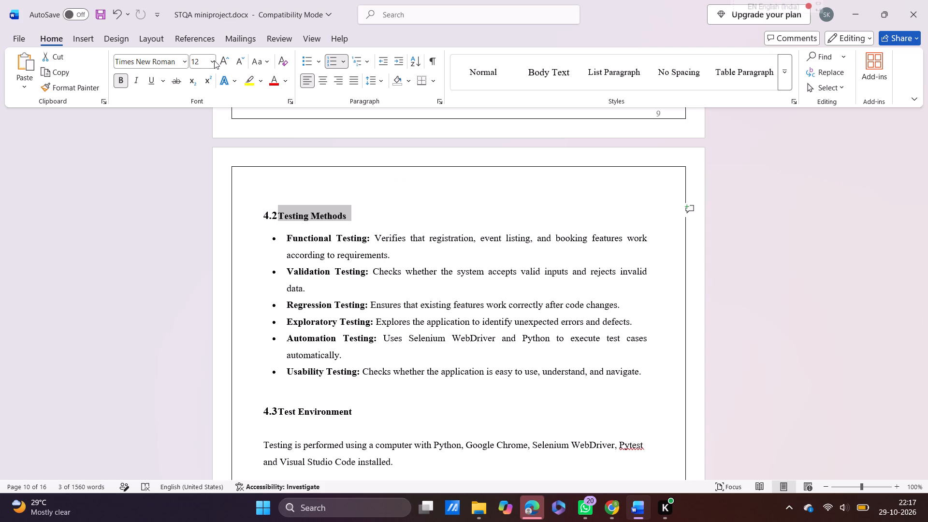
pyautogui.click(214, 60)
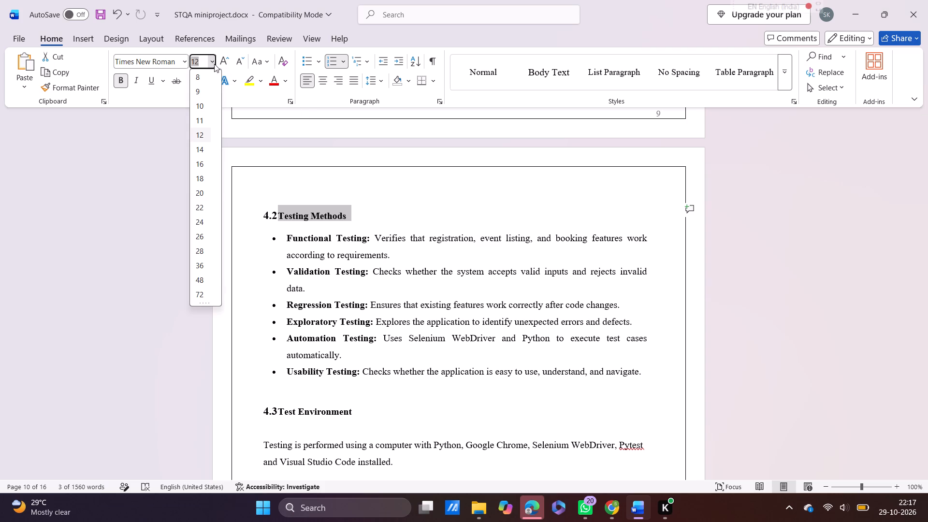
pyautogui.click(204, 151)
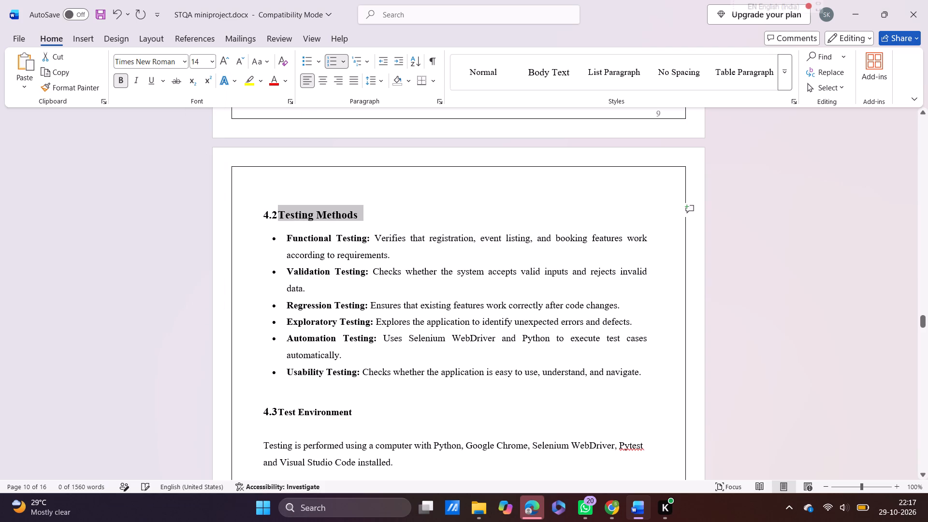
pyautogui.click(263, 275)
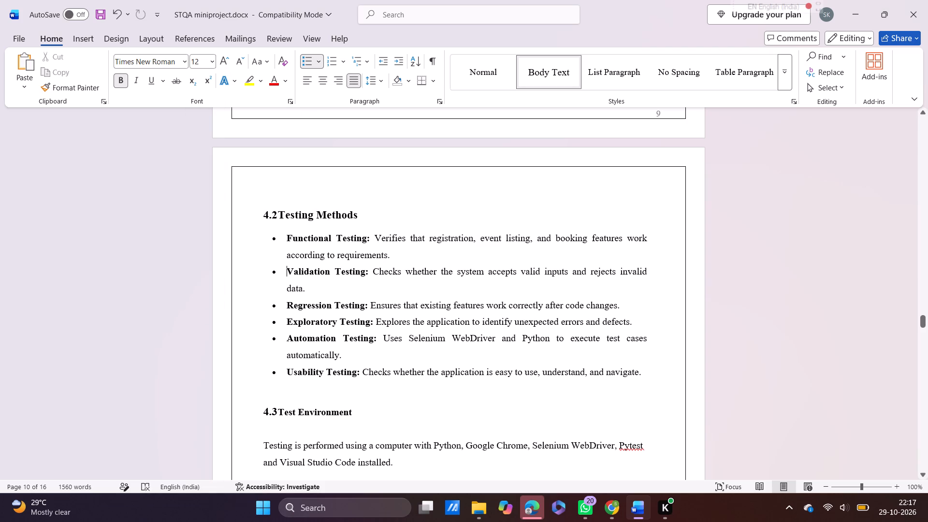
# Reduce the indent of the testing method bullets so they line up with the 4.2 heading number.
pyautogui.scroll(-1, 308, 356)
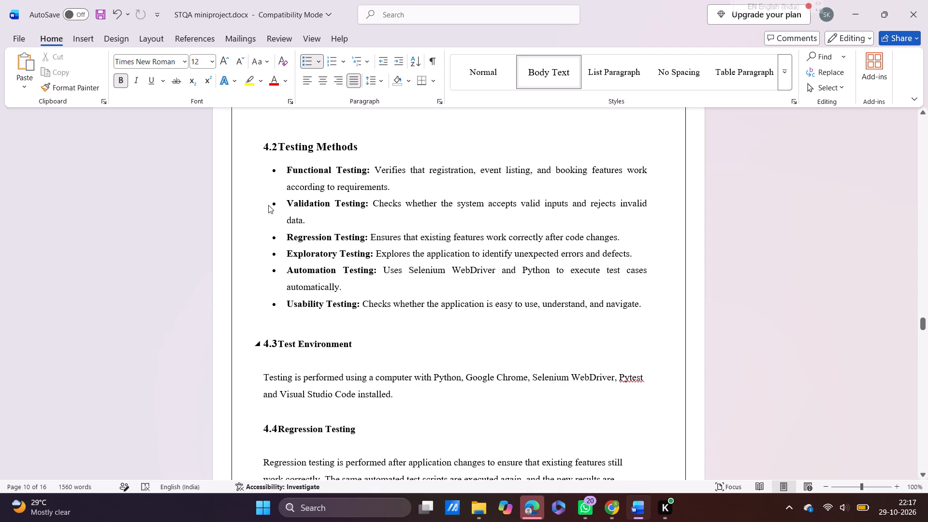
pyautogui.click(272, 175)
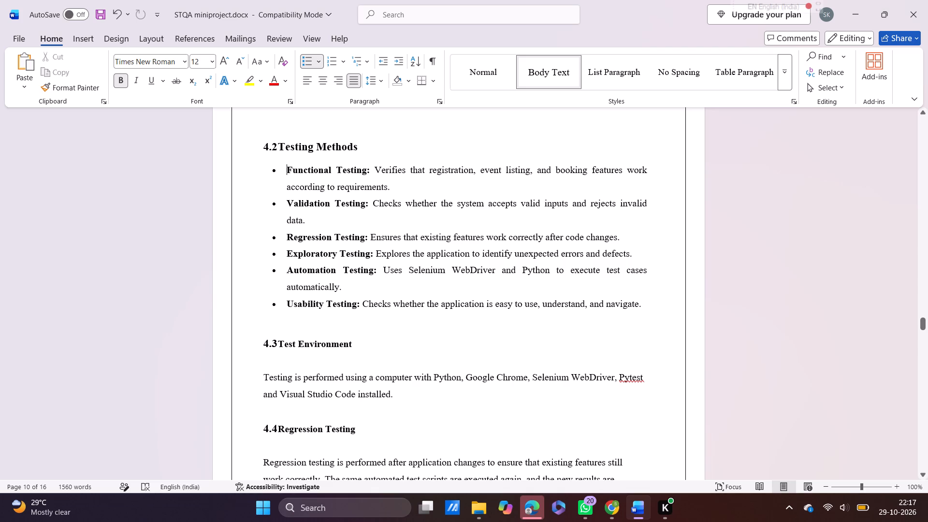
pyautogui.doubleClick(274, 172)
pyautogui.moveTo(274, 172); pyautogui.dragTo(263, 176)
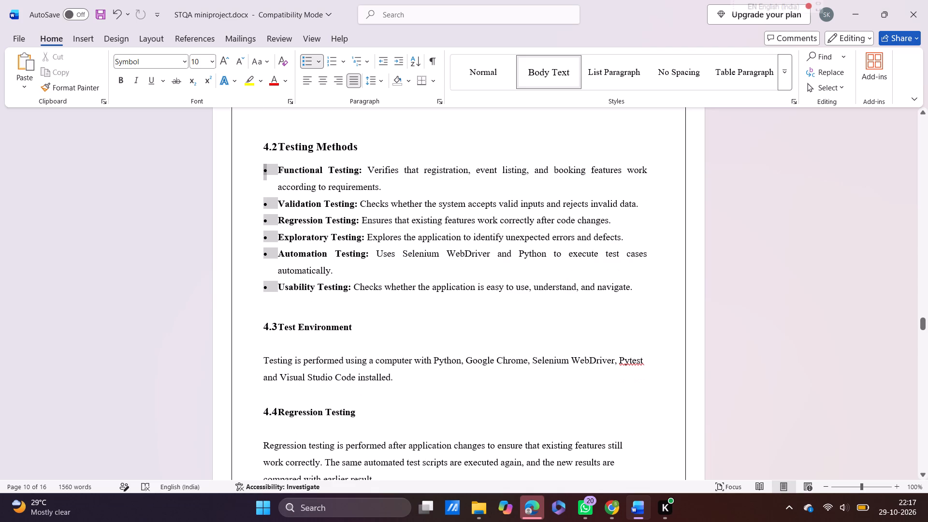
pyautogui.click(289, 301)
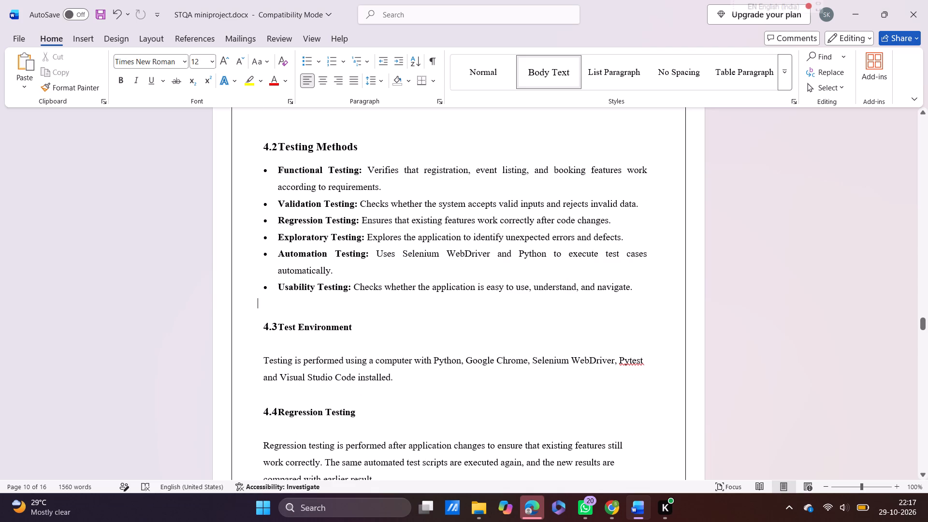
# Set the font size of the "Test Environment" heading text in section 4.3 to 14.
pyautogui.scroll(-1, 295, 307)
pyautogui.click(279, 258)
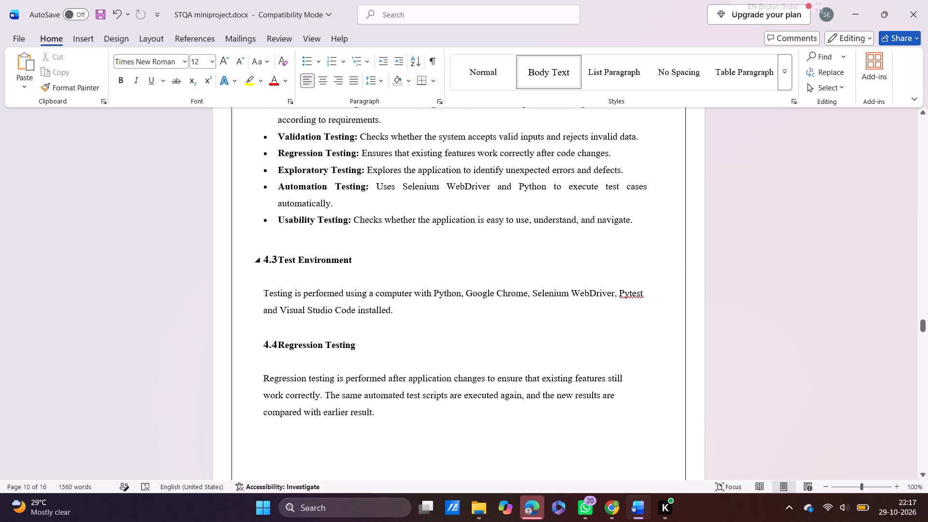
pyautogui.moveTo(279, 258); pyautogui.dragTo(348, 261)
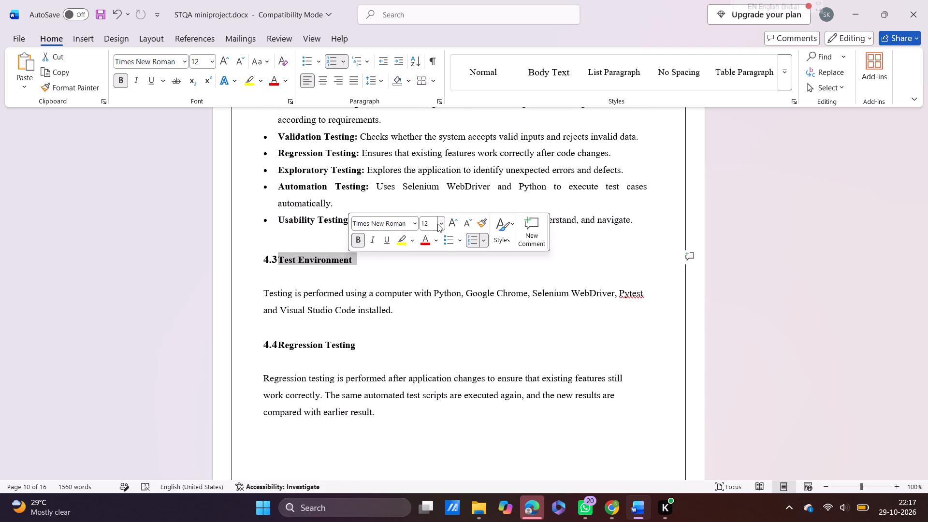
pyautogui.click(437, 224)
pyautogui.click(430, 310)
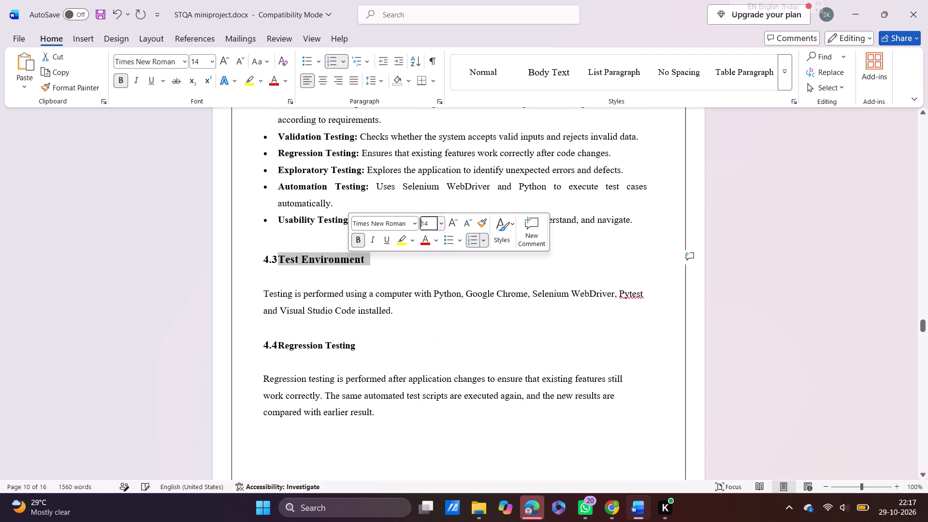
pyautogui.click(430, 310)
# Tighten the blank gap between the 4.3 Test Environment heading and its paragraph.
pyautogui.click(371, 285)
pyautogui.press('BackSpace')
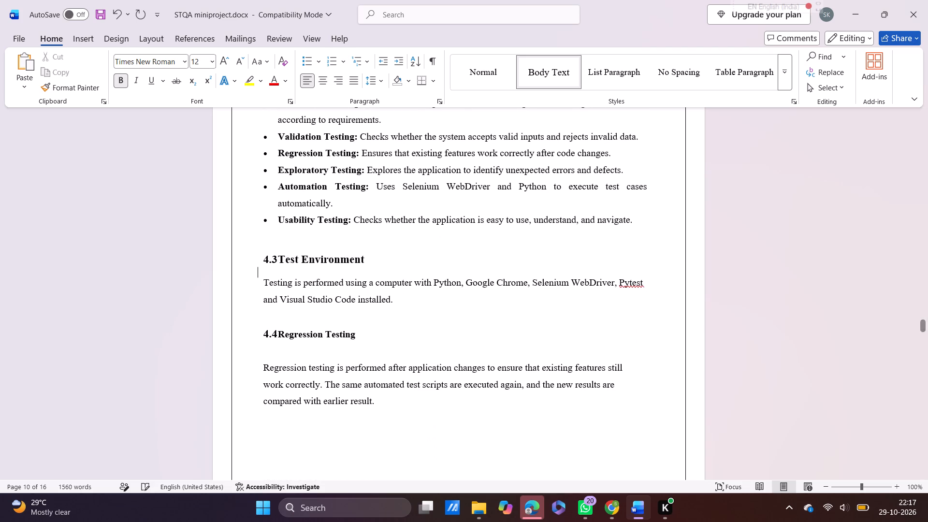
pyautogui.click(285, 259)
pyautogui.moveTo(285, 259); pyautogui.dragTo(406, 308)
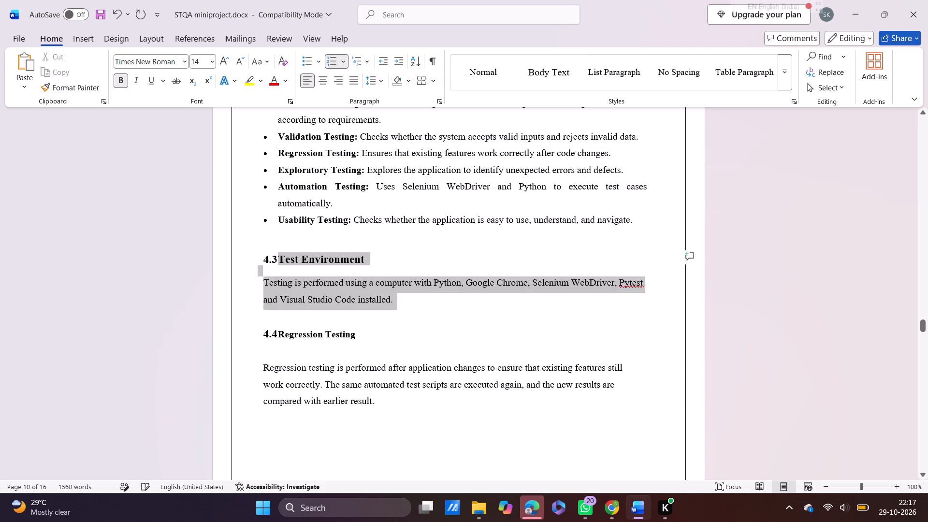
pyautogui.moveTo(406, 308); pyautogui.dragTo(408, 308)
pyautogui.hotkey('ctrl', 'c')
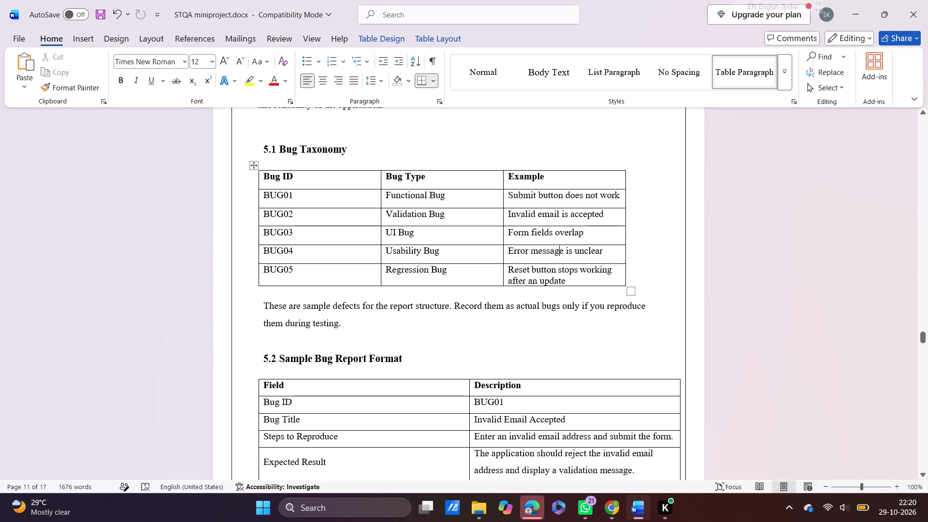
pyautogui.moveTo(501, 210); pyautogui.dragTo(502, 206)
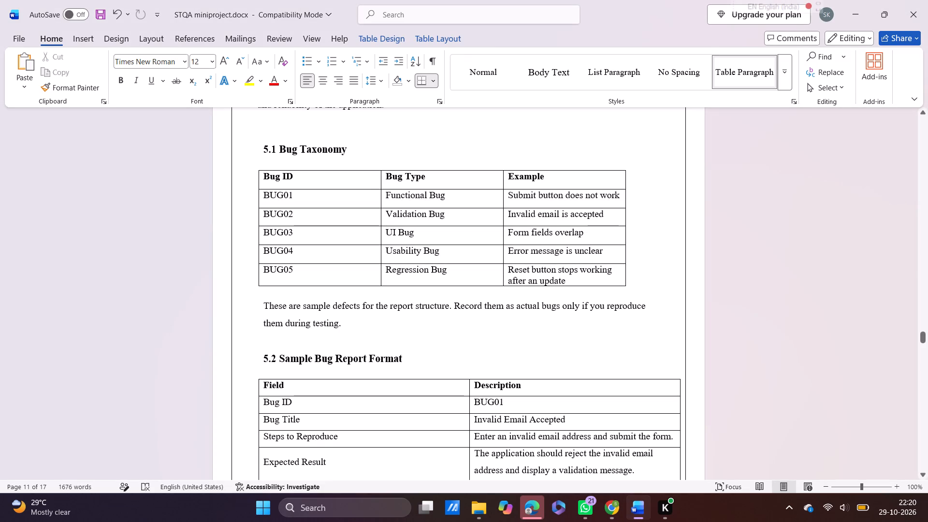
pyautogui.moveTo(502, 206); pyautogui.dragTo(502, 205)
pyautogui.click(502, 205)
pyautogui.tripleClick(565, 200)
pyautogui.click(616, 196)
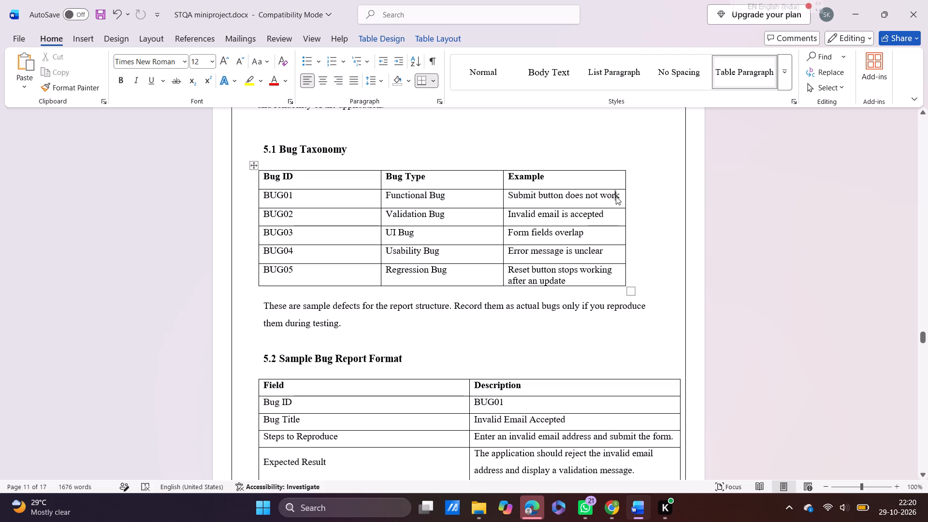
pyautogui.click(616, 196)
pyautogui.press('Right')
pyautogui.press('BackSpace')
pyautogui.press('BackSpace')
pyautogui.press('BackSpace')
pyautogui.press('BackSpace')
pyautogui.press('BackSpace')
pyautogui.press('BackSpace')
pyautogui.press('BackSpace')
pyautogui.press('BackSpace')
pyautogui.press('BackSpace')
pyautogui.press('BackSpace')
pyautogui.press('BackSpace')
pyautogui.press('BackSpace')
pyautogui.press('BackSpace')
pyautogui.press('BackSpace')
pyautogui.press('BackSpace')
pyautogui.press('BackSpace')
pyautogui.press('BackSpace')
pyautogui.press('BackSpace')
pyautogui.press('BackSpace')
pyautogui.press('BackSpace')
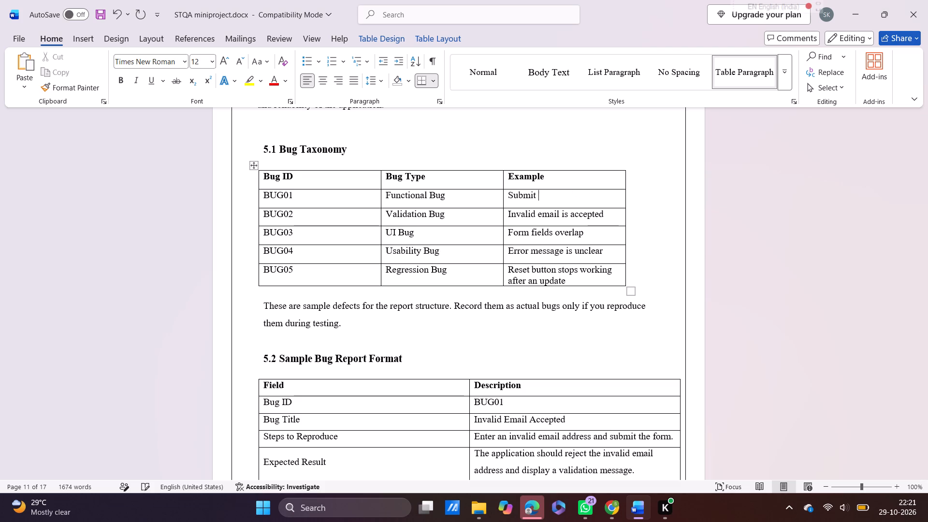
pyautogui.press('BackSpace')
pyautogui.press('BackSpace')
pyautogui.press('BackSpace')
pyautogui.press('BackSpace')
pyautogui.press('BackSpace')
pyautogui.press('BackSpace')
pyautogui.press('BackSpace')
pyautogui.press('f')
pyautogui.write('unctio')
pyautogui.write('nal bug')
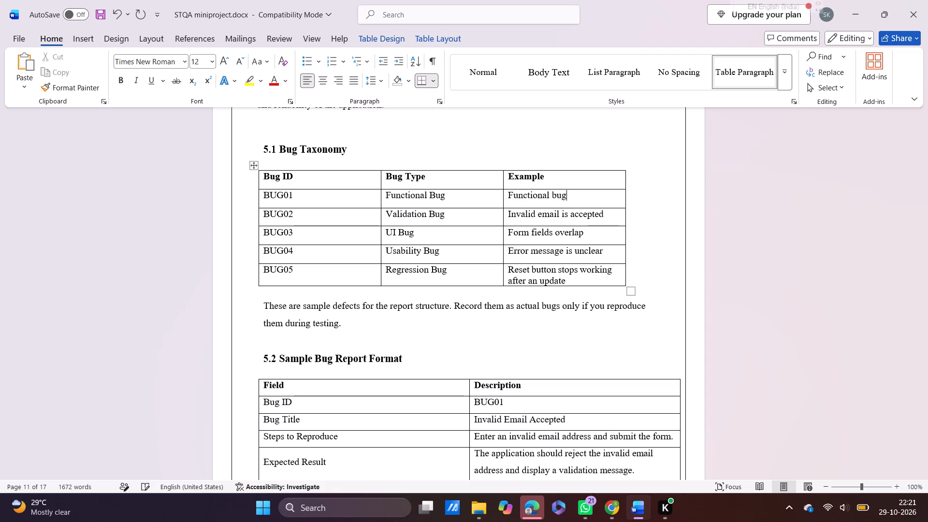
pyautogui.press('space')
# Switch back to the ChatGPT bug taxonomy answer in Chrome.
pyautogui.click(613, 504)
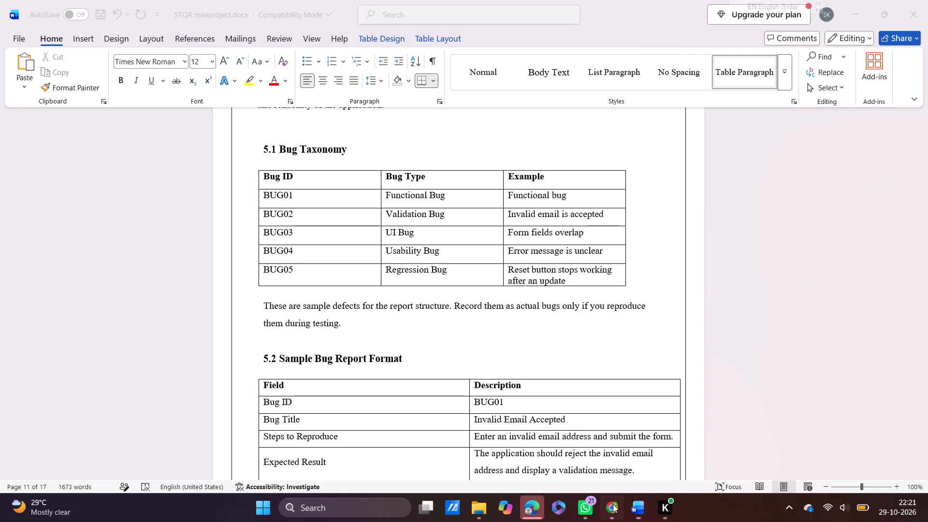
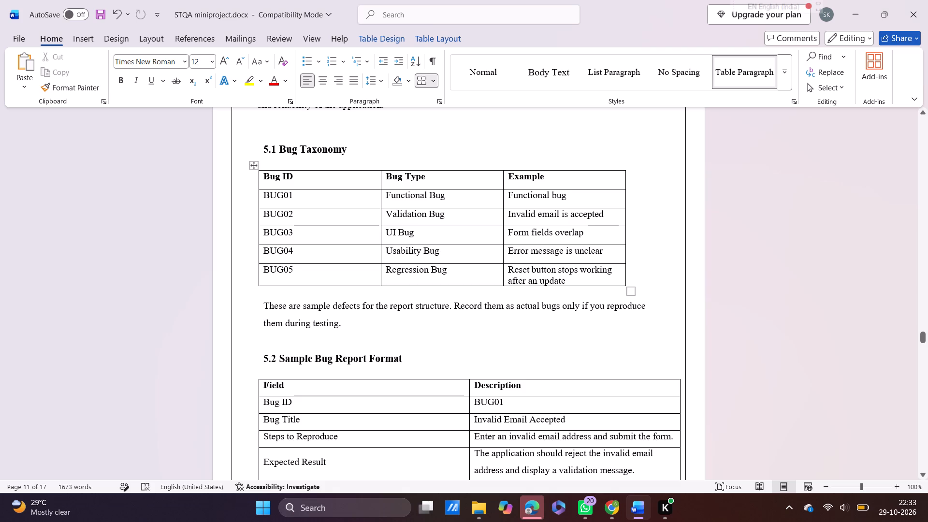
# In the Word report's Bug Taxonomy table, replace the BUG01 Example text with "The Book now button does not work", followed by a blank line.
pyautogui.click(547, 264)
pyautogui.scroll(1, 528, 217)
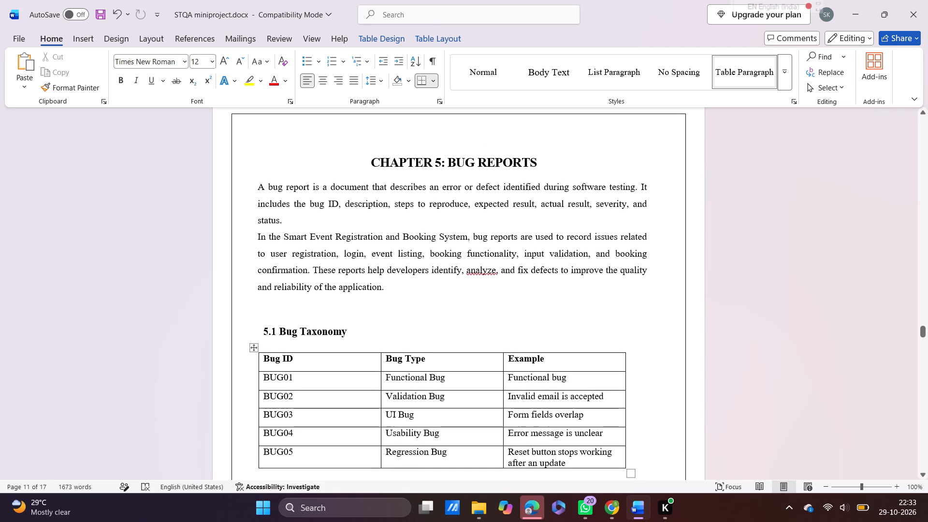
pyautogui.scroll(1, 528, 217)
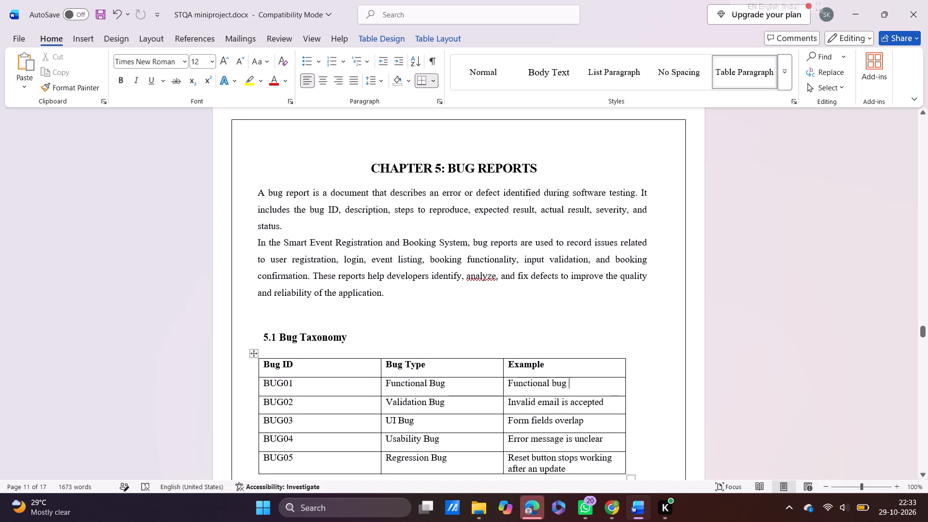
pyautogui.click(550, 383)
pyautogui.press('BackSpace')
pyautogui.press('BackSpace')
pyautogui.press('BackSpace')
pyautogui.press('BackSpace')
pyautogui.press('BackSpace')
pyautogui.press('BackSpace')
pyautogui.press('BackSpace')
pyautogui.press('BackSpace')
pyautogui.press('BackSpace')
pyautogui.press('BackSpace')
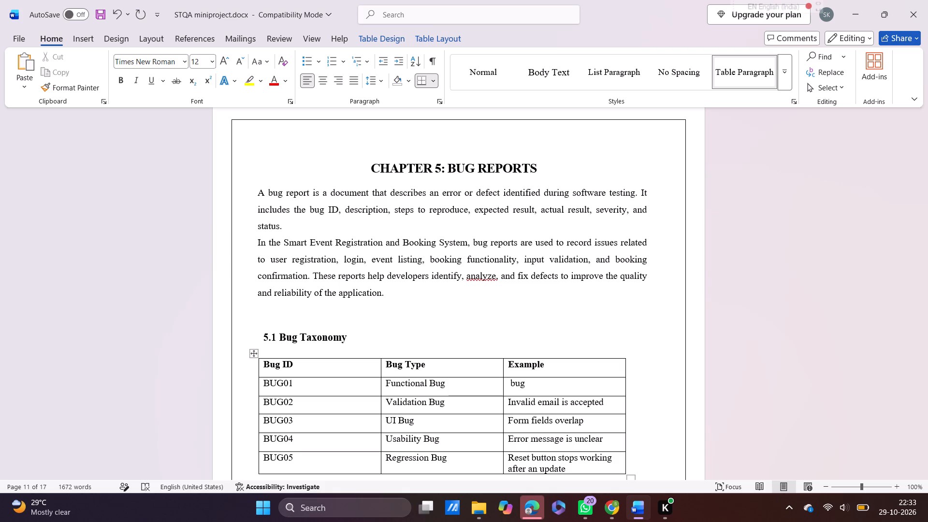
pyautogui.write('TH')
pyautogui.write('he')
pyautogui.press('space')
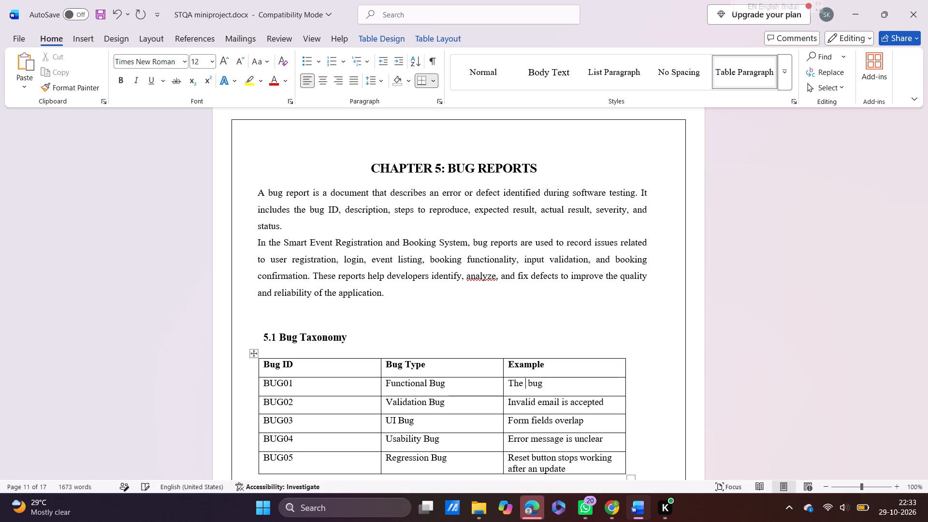
pyautogui.write('ook no')
pyautogui.write('w butt')
pyautogui.write('on')
pyautogui.press('space')
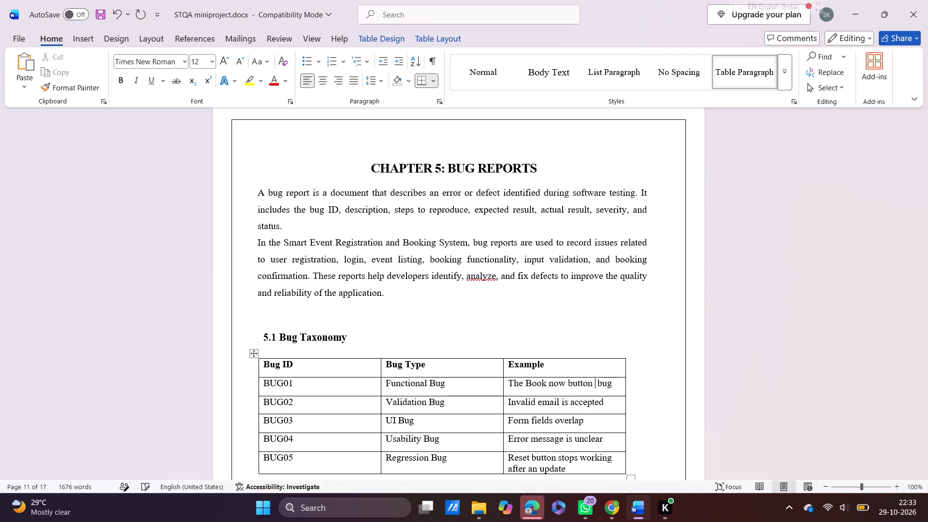
pyautogui.write('does')
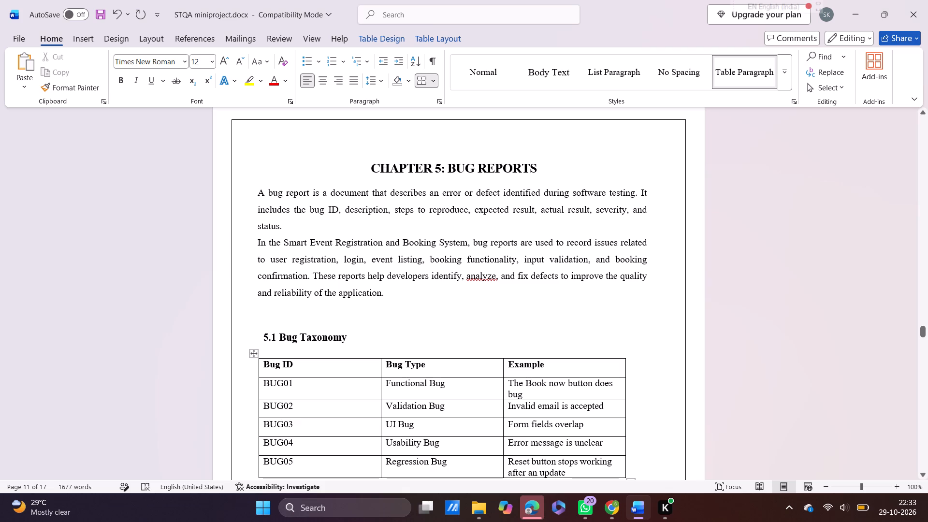
pyautogui.click(524, 396)
pyautogui.press('BackSpace')
pyautogui.press('BackSpace')
pyautogui.press('BackSpace')
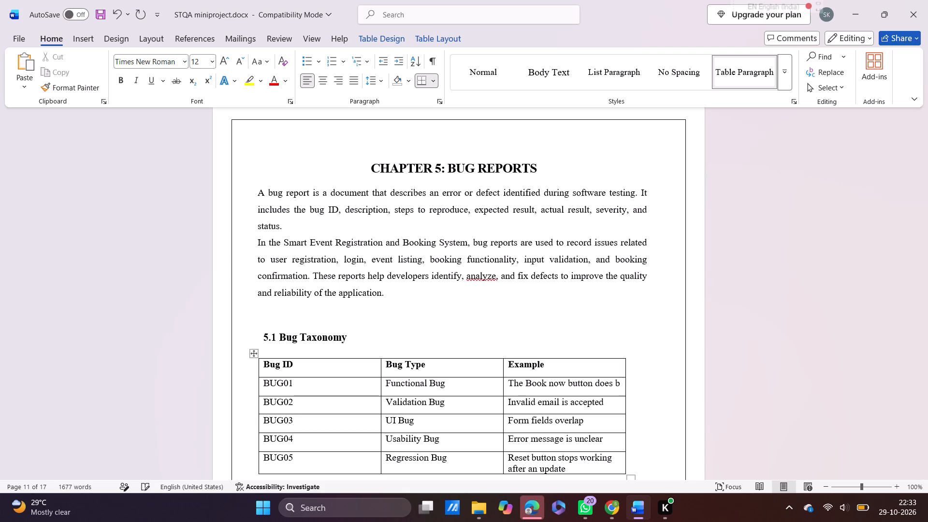
pyautogui.press('BackSpace')
pyautogui.write('no')
pyautogui.write('t')
pyautogui.press('space')
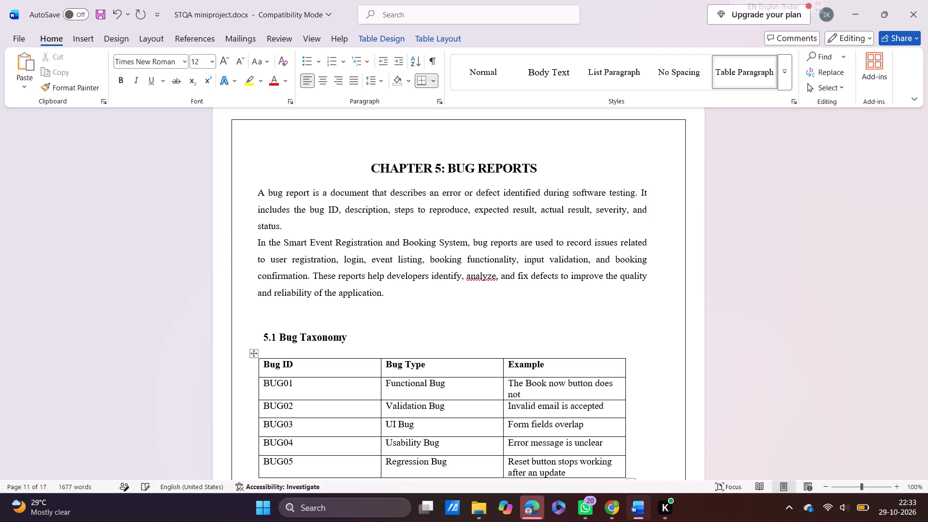
pyautogui.write('work')
pyautogui.scroll(-1, 524, 396)
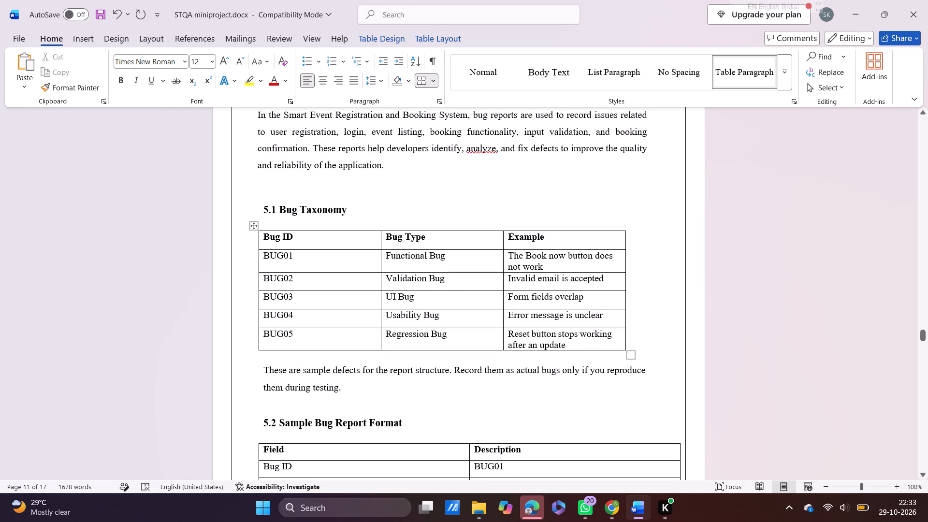
pyautogui.press('Return')
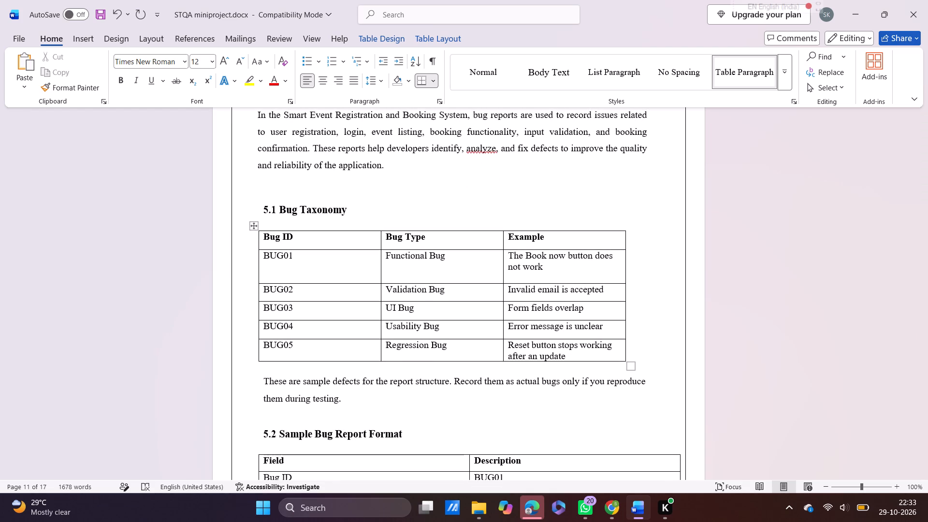
# Widen the Bug Taxonomy table's Example column slightly by extending its outer border.
pyautogui.moveTo(625, 268); pyautogui.dragTo(641, 268)
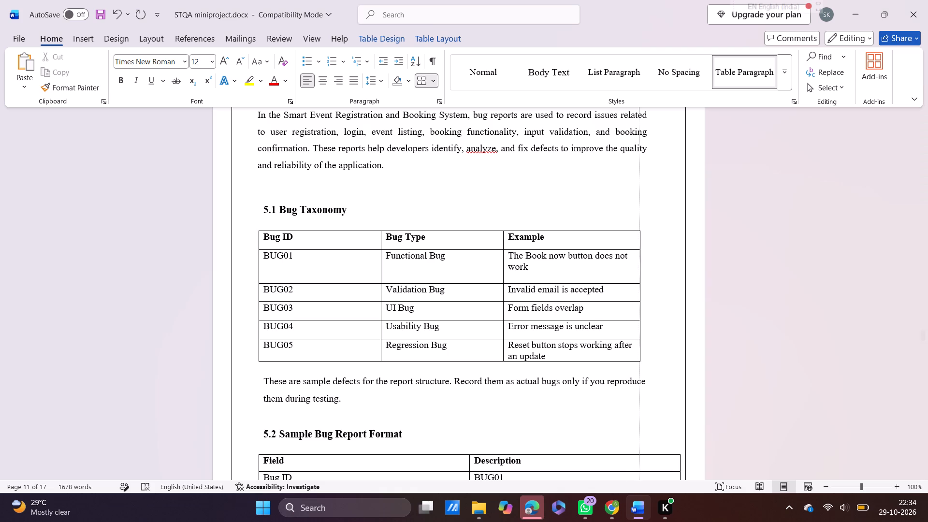
pyautogui.moveTo(641, 268); pyautogui.dragTo(642, 268)
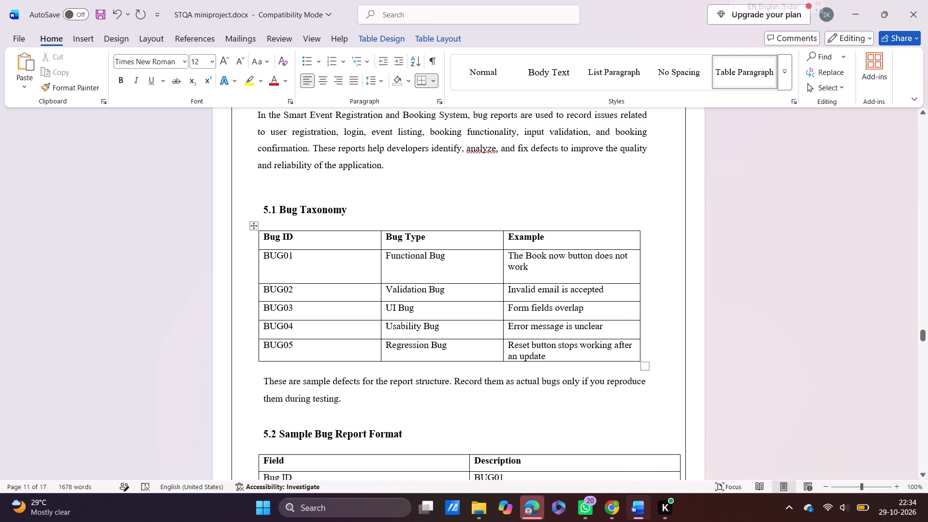
# Replace the BUG02 row's Example text with "An Invalid email address is accepted during registration.", followed by a blank line.
pyautogui.click(609, 292)
pyautogui.press('BackSpace')
pyautogui.press('BackSpace')
pyautogui.press('BackSpace')
pyautogui.press('BackSpace')
pyautogui.press('BackSpace')
pyautogui.press('BackSpace')
pyautogui.press('BackSpace')
pyautogui.press('BackSpace')
pyautogui.press('BackSpace')
pyautogui.press('BackSpace')
pyautogui.press('BackSpace')
pyautogui.press('BackSpace')
pyautogui.press('BackSpace')
pyautogui.press('BackSpace')
pyautogui.press('BackSpace')
pyautogui.press('BackSpace')
pyautogui.press('BackSpace')
pyautogui.press('BackSpace')
pyautogui.press('BackSpace')
pyautogui.press('BackSpace')
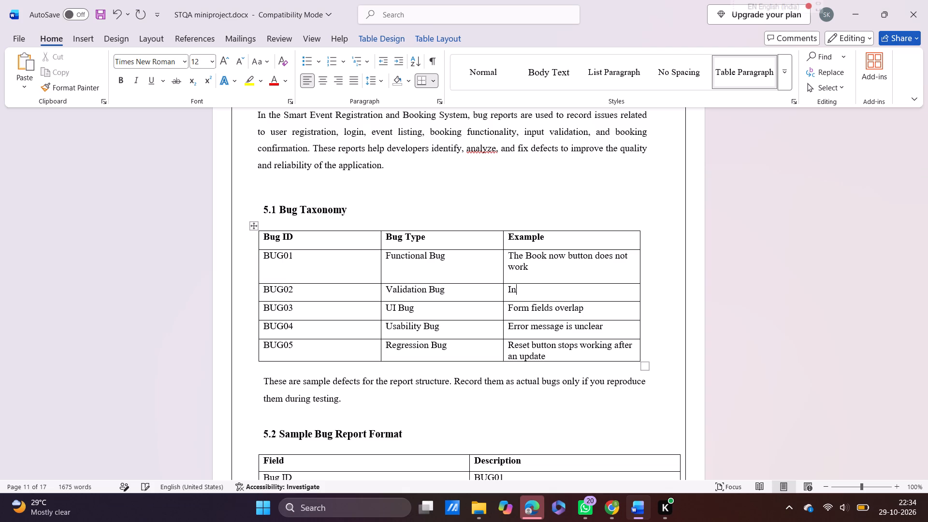
pyautogui.press('BackSpace')
pyautogui.press('BackSpace')
pyautogui.press('a')
pyautogui.write('n')
pyautogui.press('space')
pyautogui.write('lid email')
pyautogui.press('space')
pyautogui.write('address is')
pyautogui.press('space')
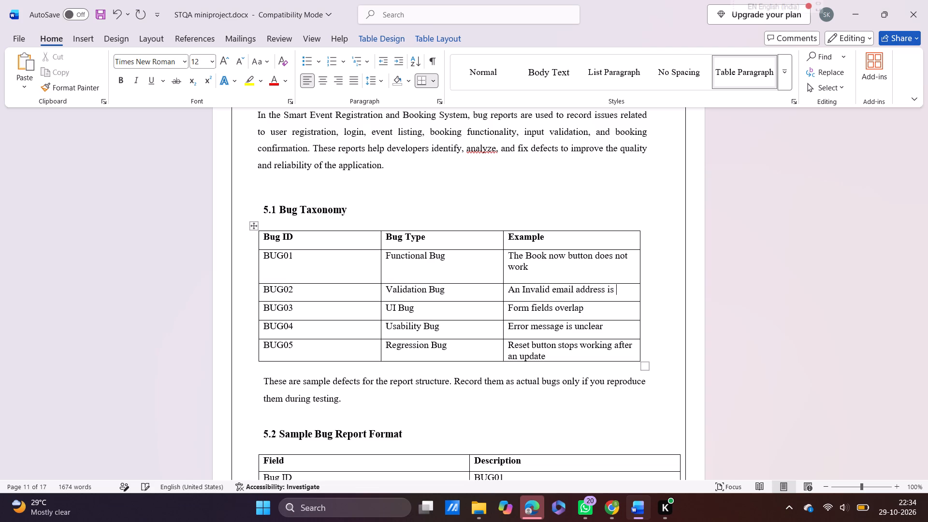
pyautogui.write('acce')
pyautogui.press('p')
pyautogui.write('ted during')
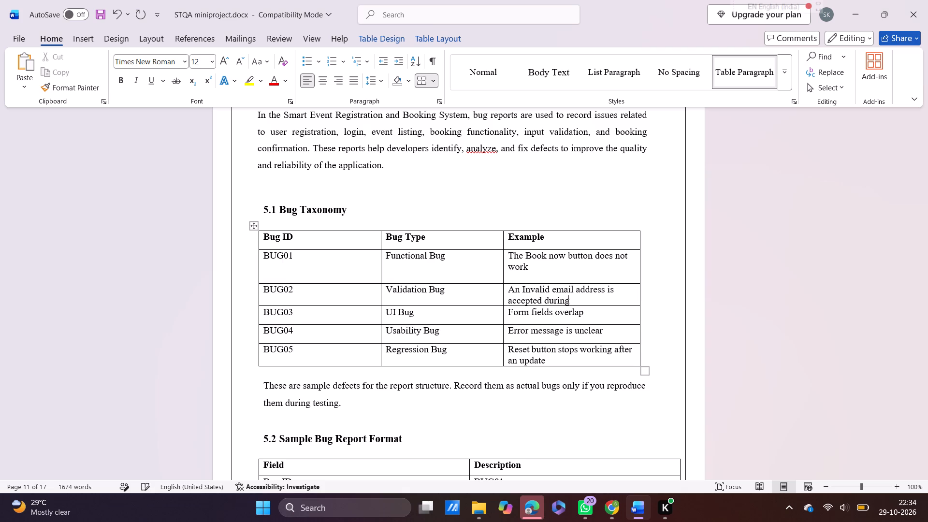
pyautogui.press('space')
pyautogui.write('regis')
pyautogui.write('tration')
pyautogui.press('.')
pyautogui.press('Return')
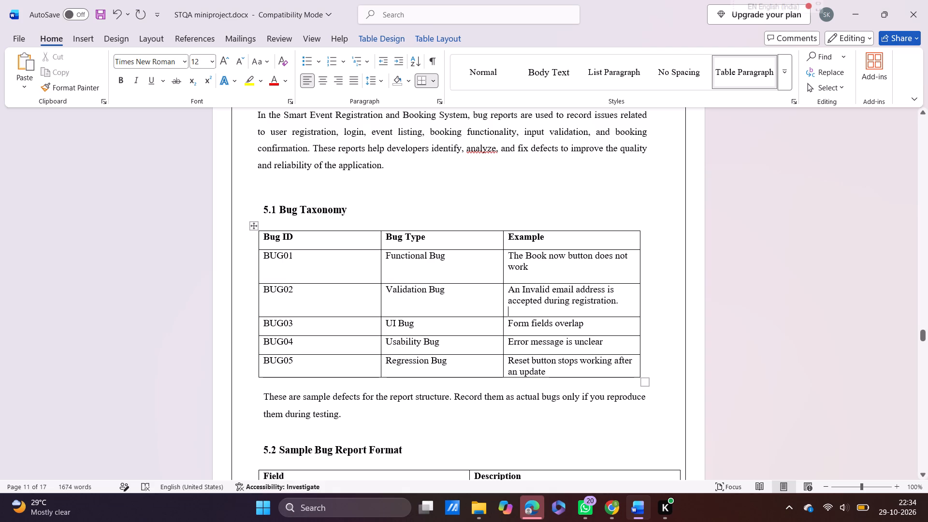
# Replace the BUG03 row's Example text with "Event details or form fields overlap on the page.", followed by a blank line.
pyautogui.click(594, 332)
pyautogui.press('BackSpace')
pyautogui.press('BackSpace')
pyautogui.press('BackSpace')
pyautogui.press('BackSpace')
pyautogui.press('BackSpace')
pyautogui.press('BackSpace')
pyautogui.press('BackSpace')
pyautogui.press('BackSpace')
pyautogui.press('BackSpace')
pyautogui.press('BackSpace')
pyautogui.press('BackSpace')
pyautogui.press('BackSpace')
pyautogui.press('BackSpace')
pyautogui.press('BackSpace')
pyautogui.press('BackSpace')
pyautogui.press('BackSpace')
pyautogui.press('BackSpace')
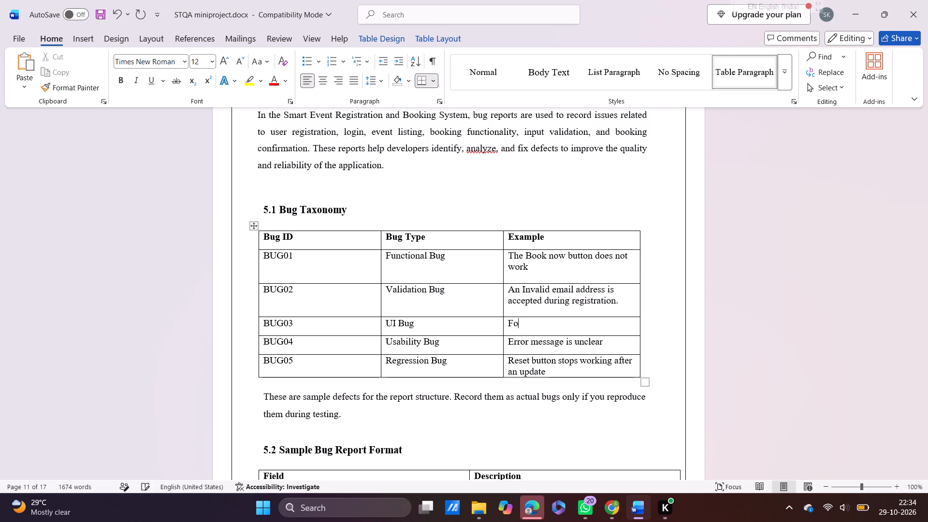
pyautogui.press('BackSpace')
pyautogui.press('BackSpace')
pyautogui.press('BackSpace')
pyautogui.write('vent detail')
pyautogui.write('s or')
pyautogui.press('space')
pyautogui.press('f')
pyautogui.write('rom')
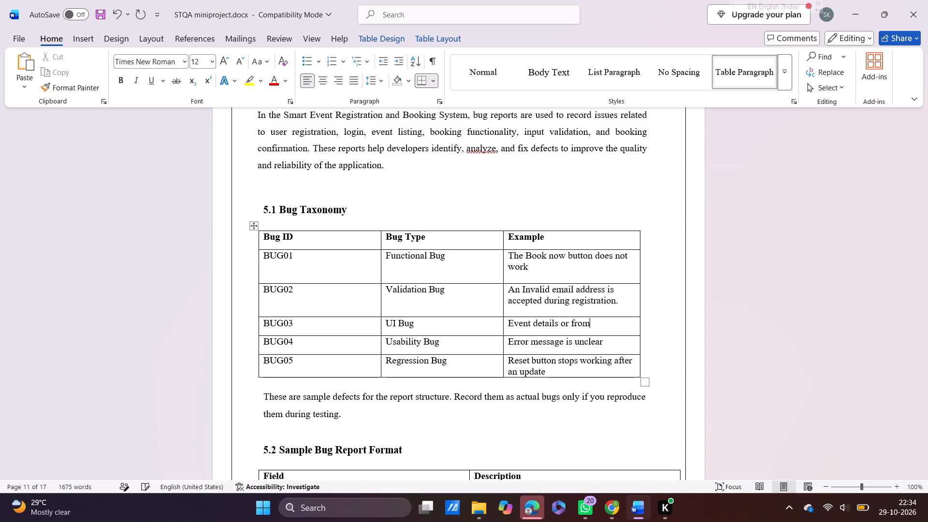
pyautogui.press('space')
pyautogui.press('BackSpace')
pyautogui.press('BackSpace')
pyautogui.press('BackSpace')
pyautogui.press('BackSpace')
pyautogui.write('orm')
pyautogui.press('space')
pyautogui.write('die')
pyautogui.press('BackSpace')
pyautogui.press('BackSpace')
pyautogui.press('BackSpace')
pyautogui.press('f')
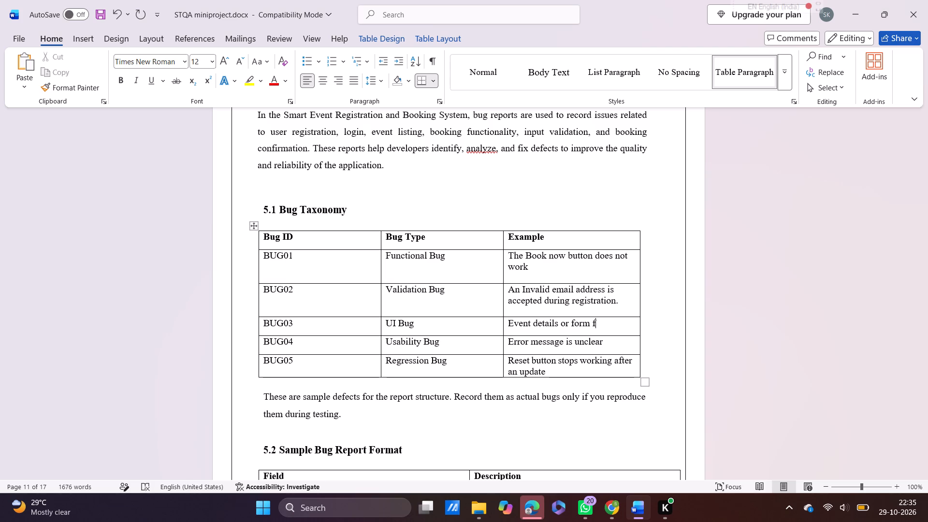
pyautogui.write('ieks')
pyautogui.press('BackSpace')
pyautogui.press('BackSpace')
pyautogui.press('l')
pyautogui.write('ds')
pyautogui.press('space')
pyautogui.write('overlap')
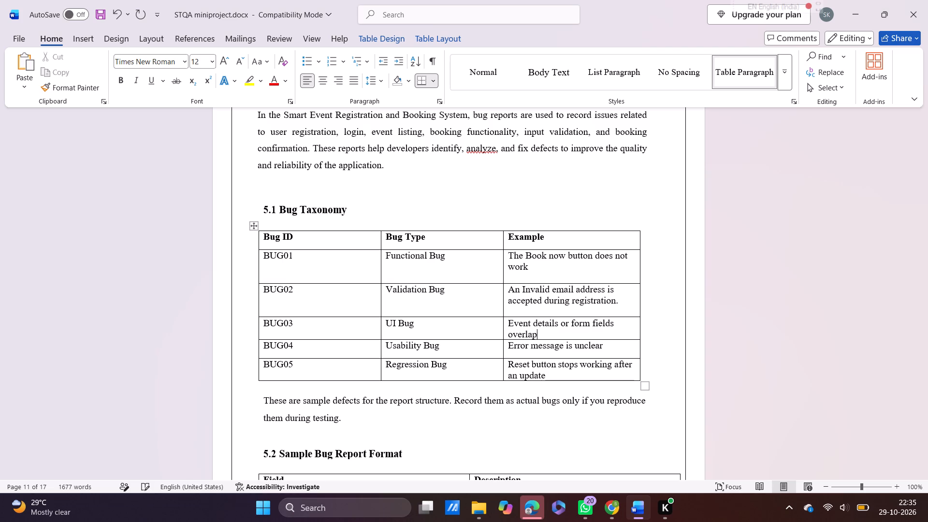
pyautogui.press('space')
pyautogui.write('on the page')
pyautogui.press('.')
pyautogui.press('Return')
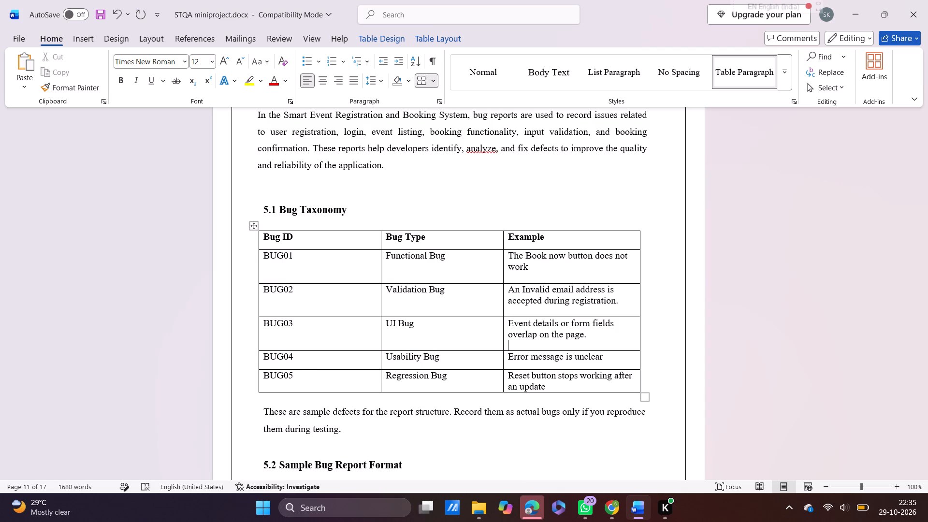
# Replace the BUG04 row's Example text with "The booking error message is unclear to the user.", followed by a blank line.
pyautogui.click(607, 356)
pyautogui.press('BackSpace')
pyautogui.press('BackSpace')
pyautogui.press('BackSpace')
pyautogui.press('BackSpace')
pyautogui.press('BackSpace')
pyautogui.press('BackSpace')
pyautogui.press('BackSpace')
pyautogui.press('BackSpace')
pyautogui.press('BackSpace')
pyautogui.press('BackSpace')
pyautogui.press('BackSpace')
pyautogui.press('BackSpace')
pyautogui.press('BackSpace')
pyautogui.press('BackSpace')
pyautogui.press('BackSpace')
pyautogui.press('BackSpace')
pyautogui.press('BackSpace')
pyautogui.press('BackSpace')
pyautogui.press('BackSpace')
pyautogui.press('BackSpace')
pyautogui.press('BackSpace')
pyautogui.press('BackSpace')
pyautogui.press('BackSpace')
pyautogui.press('BackSpace')
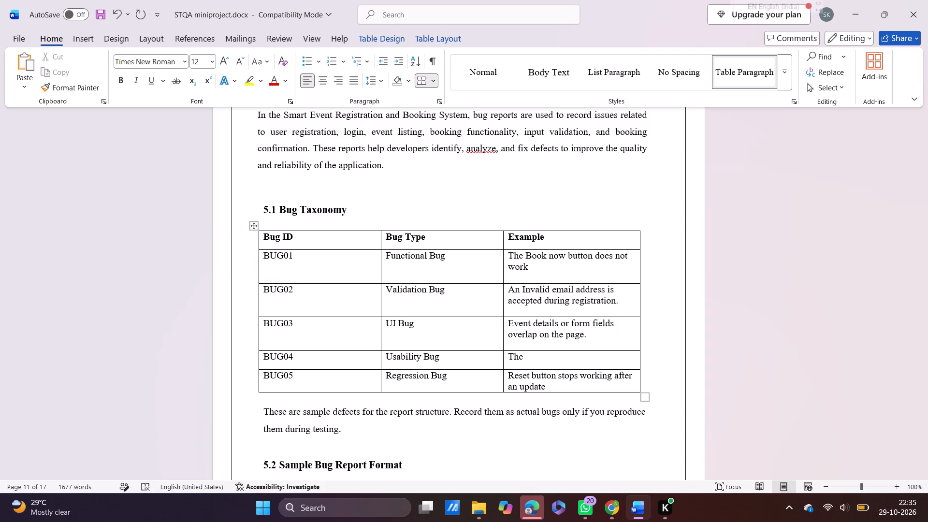
pyautogui.write('booking')
pyautogui.press('space')
pyautogui.write('error')
pyautogui.press('space')
pyautogui.write('message is')
pyautogui.press('space')
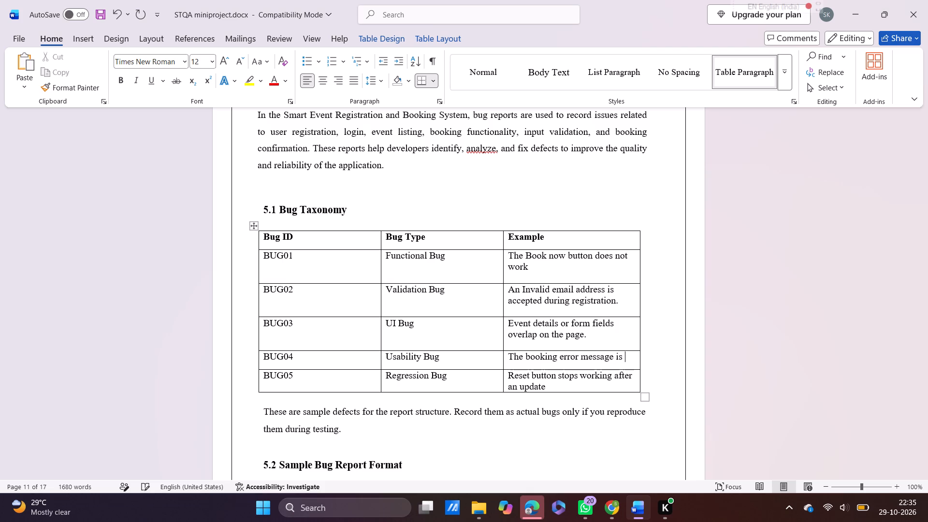
pyautogui.write('unclea')
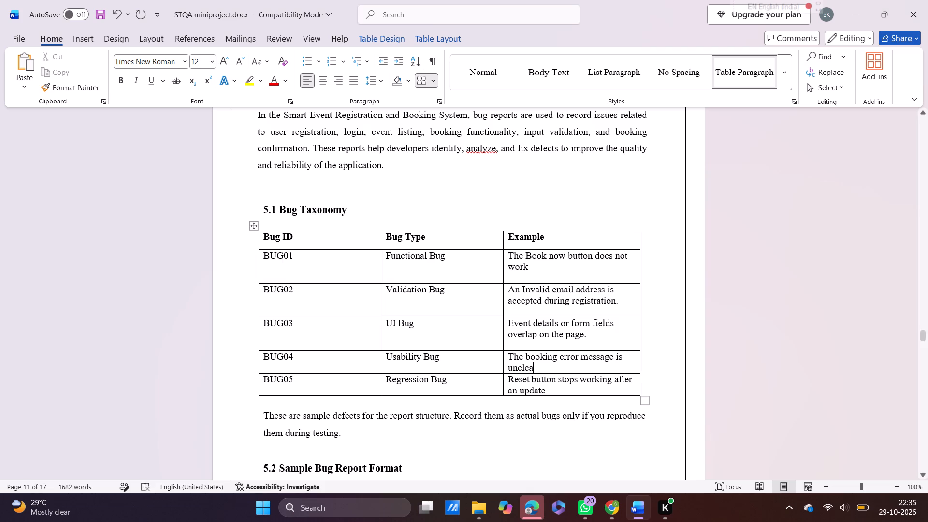
pyautogui.press('r')
pyautogui.press('space')
pyautogui.write('to the user')
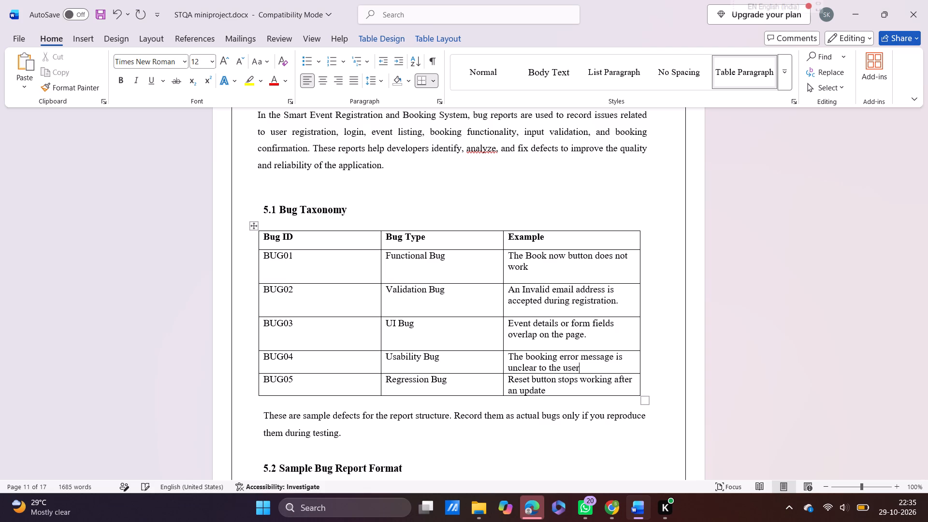
pyautogui.press('.')
pyautogui.press('Return')
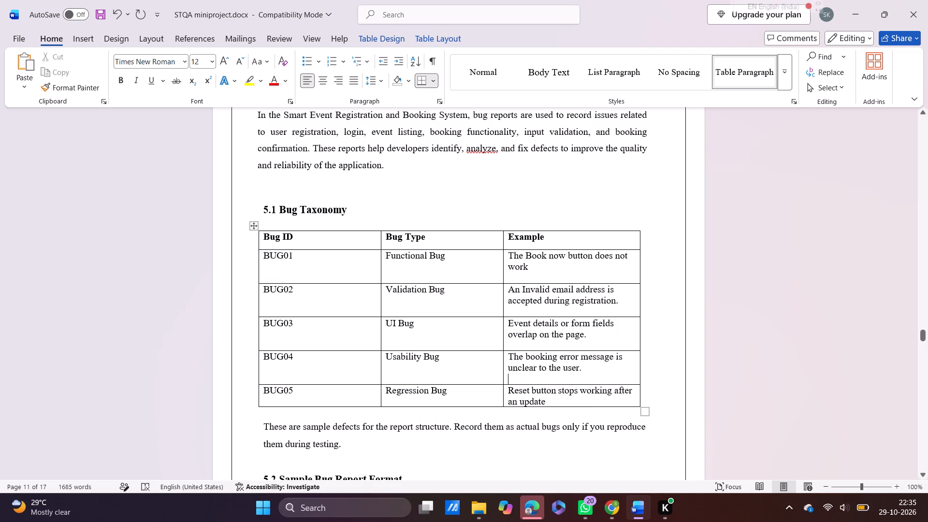
# Replace the BUG05 row's Example text with "The booking confirmation feature stops working after an application update.", followed by a blank line.
pyautogui.click(559, 408)
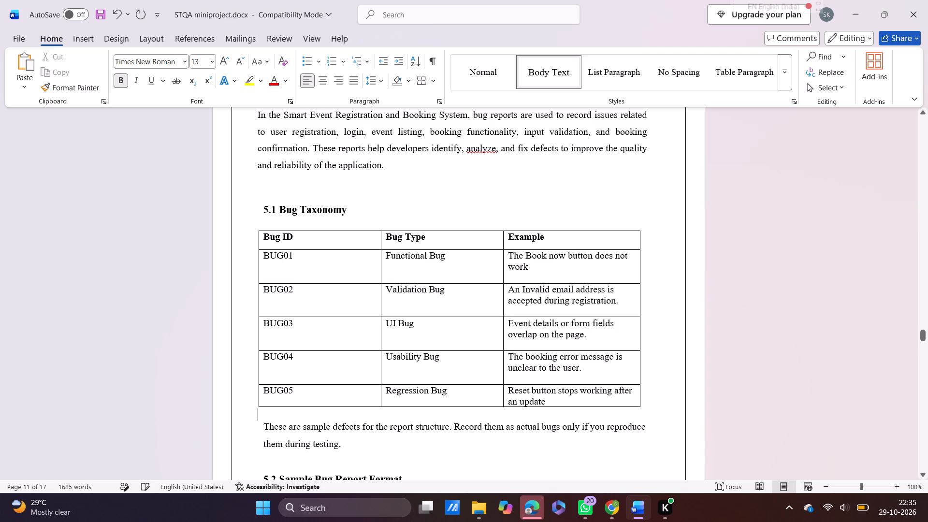
pyautogui.click(553, 406)
pyautogui.click(552, 403)
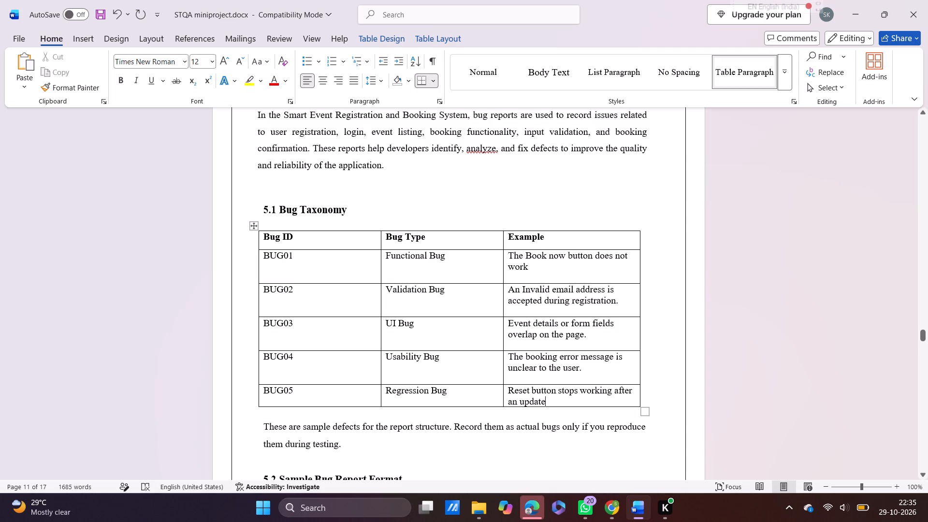
pyautogui.press('BackSpace')
pyautogui.press('BackSpace')
pyautogui.press('BackSpace')
pyautogui.press('BackSpace')
pyautogui.press('BackSpace')
pyautogui.press('BackSpace')
pyautogui.press('BackSpace')
pyautogui.press('BackSpace')
pyautogui.press('BackSpace')
pyautogui.press('BackSpace')
pyautogui.press('BackSpace')
pyautogui.press('BackSpace')
pyautogui.press('BackSpace')
pyautogui.press('BackSpace')
pyautogui.press('BackSpace')
pyautogui.press('BackSpace')
pyautogui.press('BackSpace')
pyautogui.press('BackSpace')
pyautogui.press('BackSpace')
pyautogui.press('BackSpace')
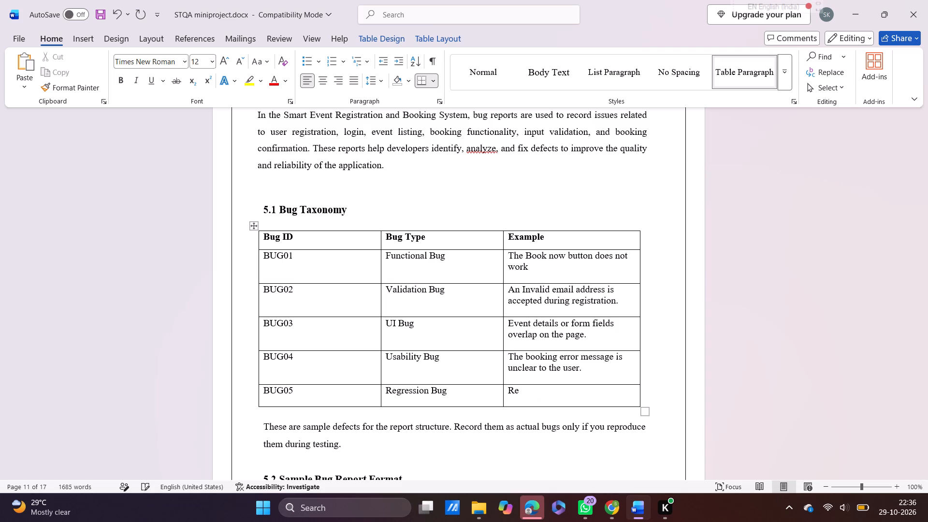
pyautogui.press('BackSpace')
pyautogui.write('booking con')
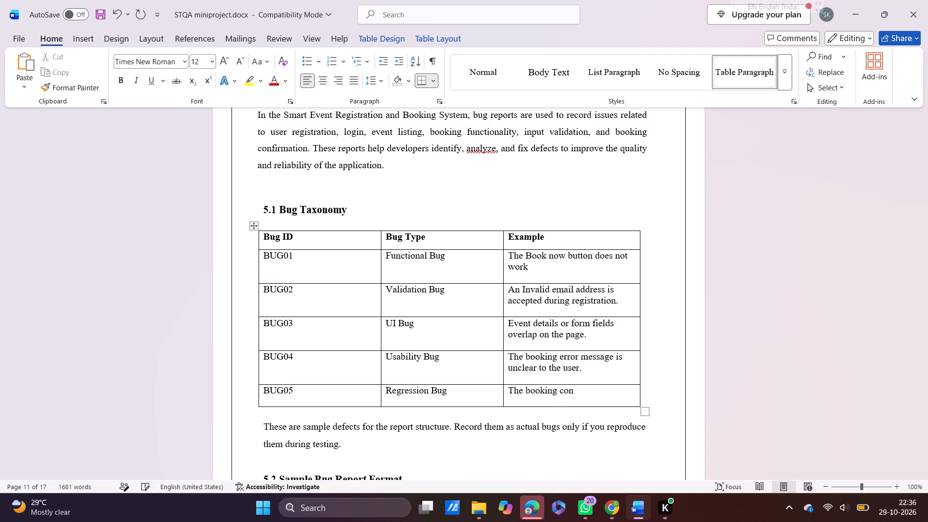
pyautogui.write('firm')
pyautogui.write('ation')
pyautogui.press('space')
pyautogui.write('feature')
pyautogui.press('space')
pyautogui.write('stops')
pyautogui.press('space')
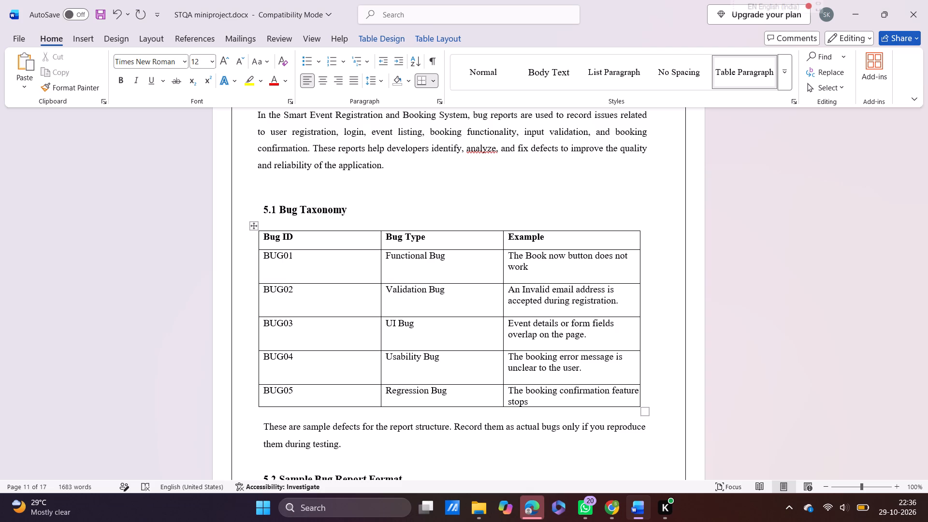
pyautogui.write('working')
pyautogui.press('space')
pyautogui.write('after an')
pyautogui.press('space')
pyautogui.write('application')
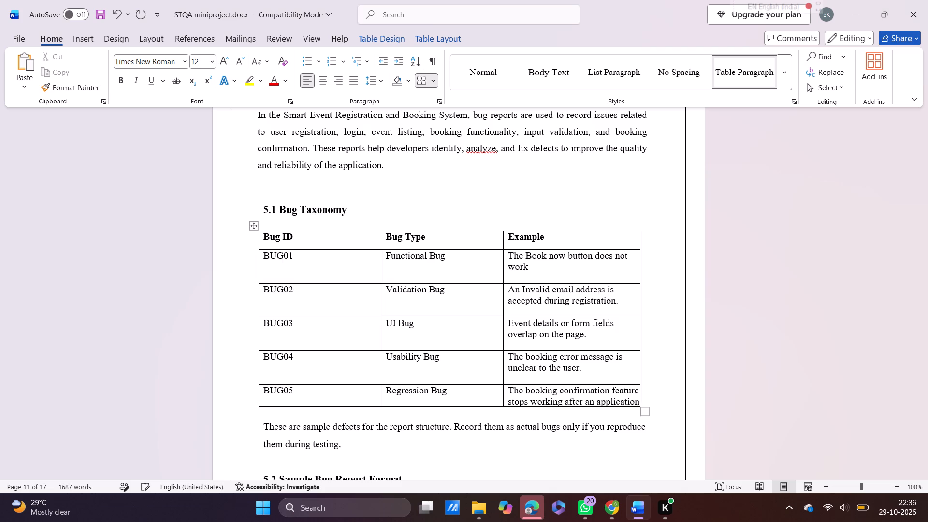
pyautogui.press('space')
pyautogui.press('space')
pyautogui.press('u')
pyautogui.write('pd')
pyautogui.press('t')
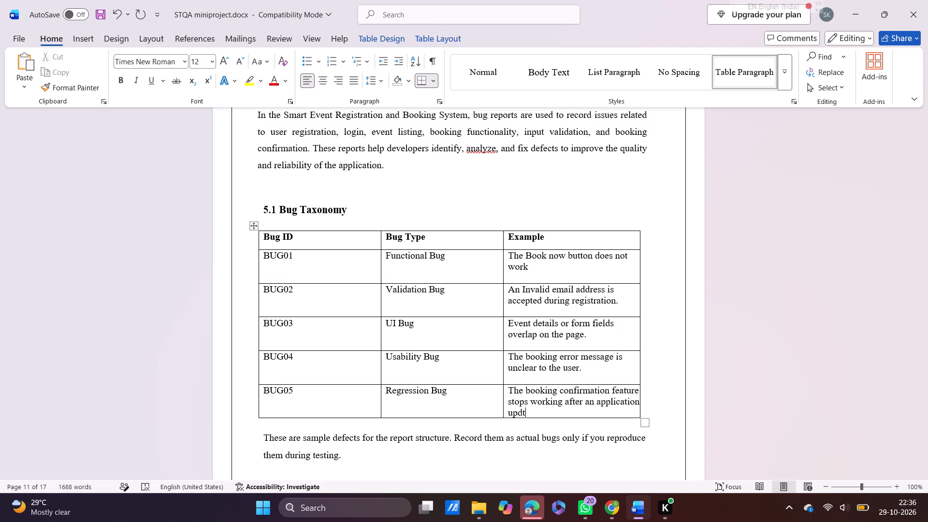
pyautogui.press('BackSpace')
pyautogui.write('ate')
pyautogui.press('.')
pyautogui.press('Return')
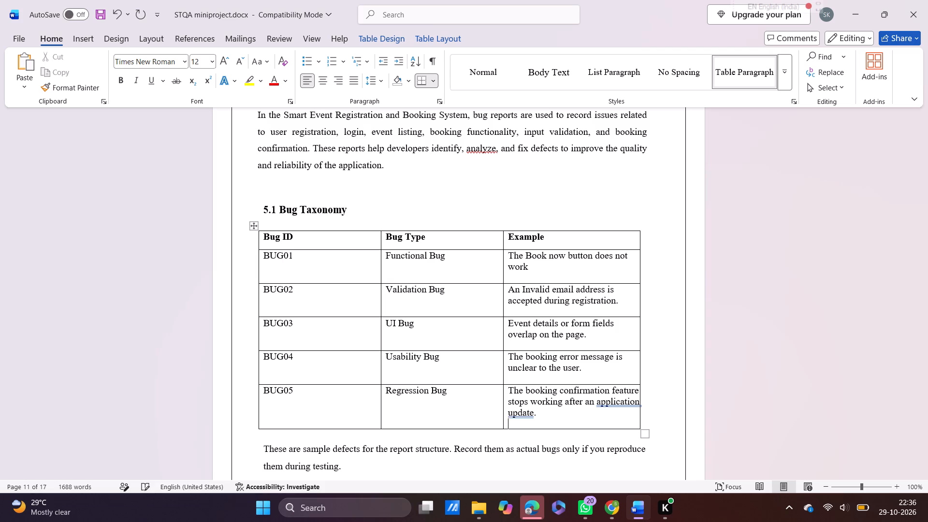
# Delete the trailing blank line in the BUG05 row's Example cell and add a space after "update.".
pyautogui.scroll(-1, 552, 403)
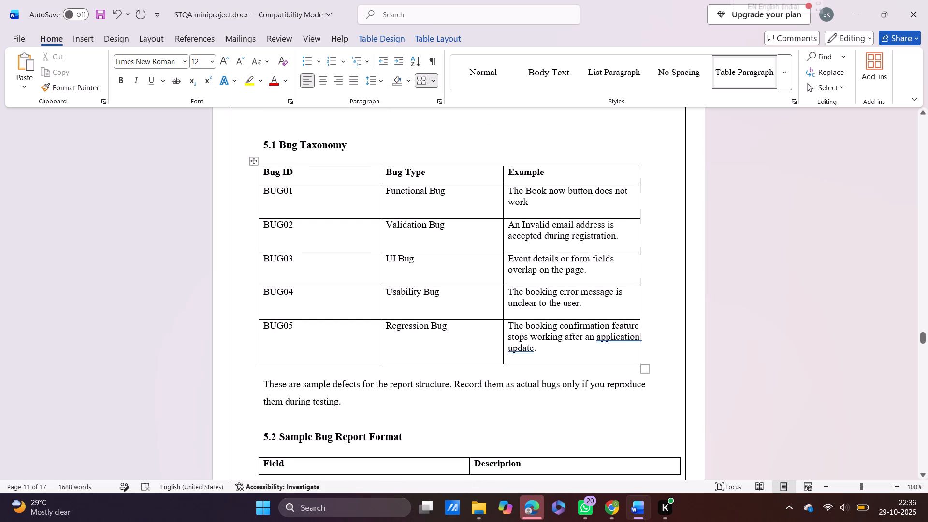
pyautogui.press('BackSpace')
pyautogui.press('BackSpace')
pyautogui.press('BackSpace')
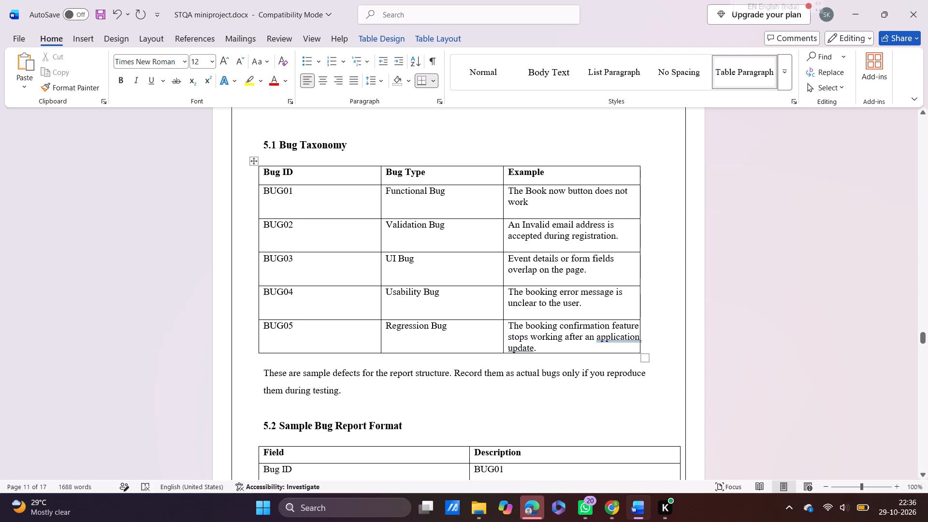
pyautogui.press('space')
pyautogui.click(539, 356)
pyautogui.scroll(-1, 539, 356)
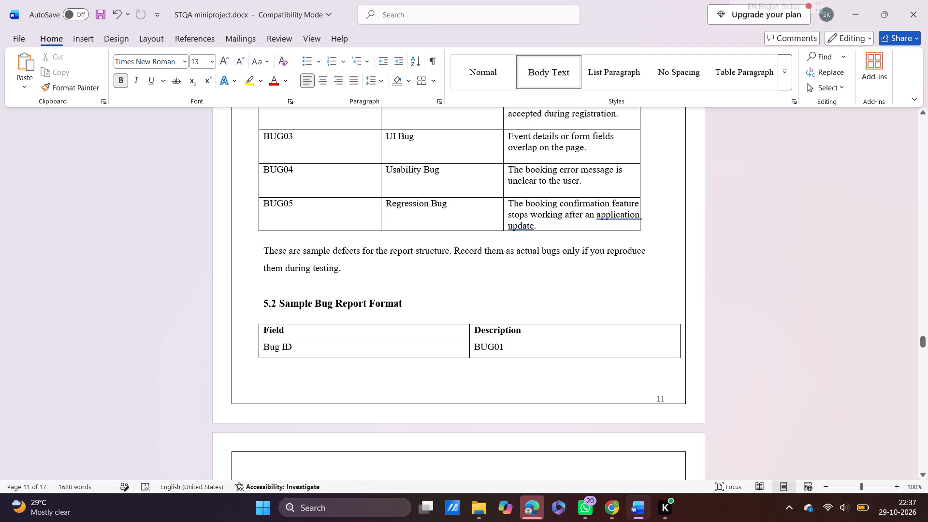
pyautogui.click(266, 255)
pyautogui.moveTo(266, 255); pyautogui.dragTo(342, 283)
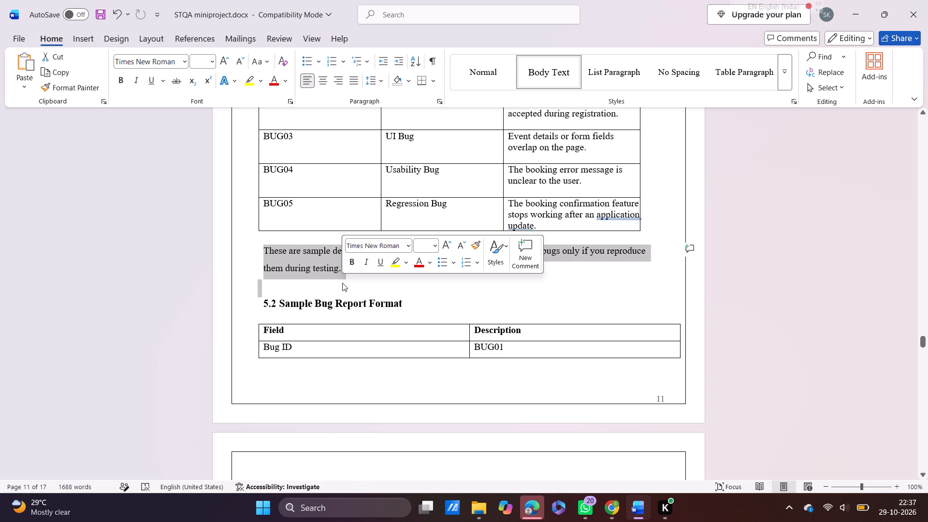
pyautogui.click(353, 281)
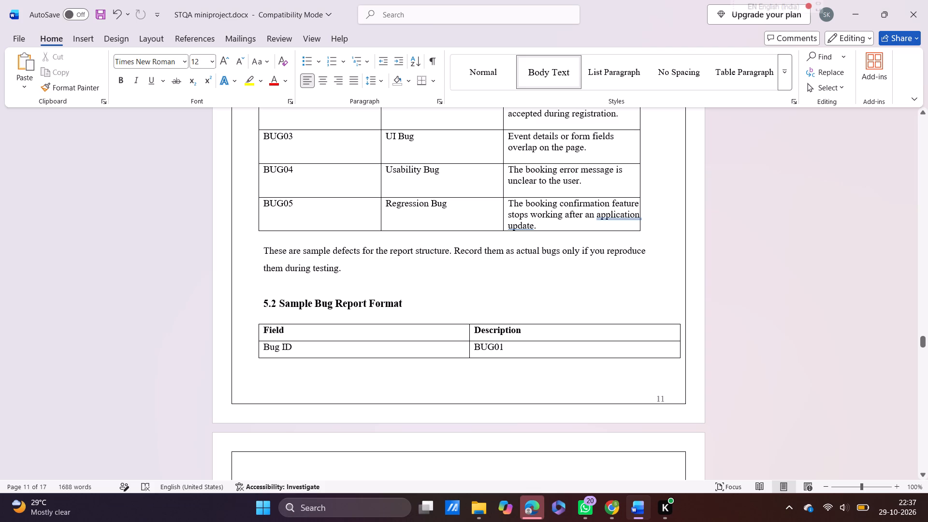
# Copy the whole section 5.2 Sample Bug Report Format table, from the Field and Description header through the Status row.
pyautogui.scroll(-1, 421, 297)
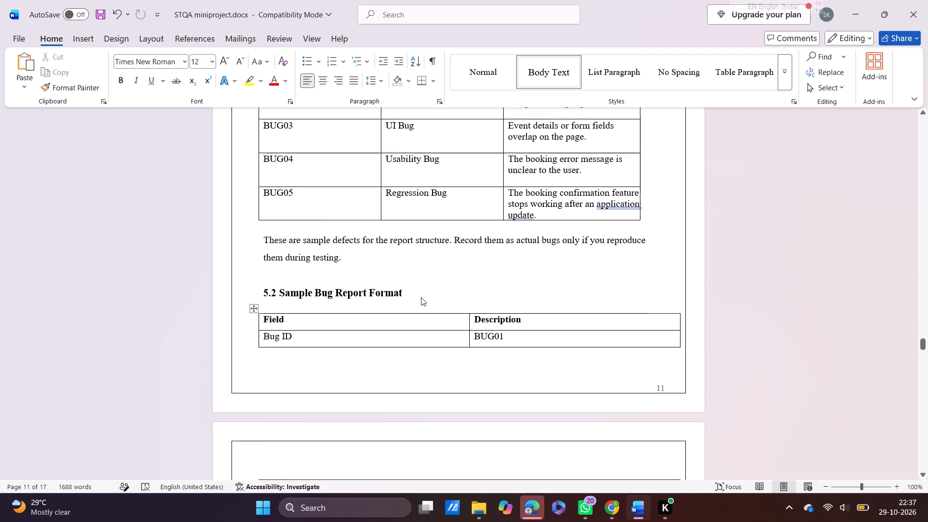
pyautogui.scroll(-2, 421, 297)
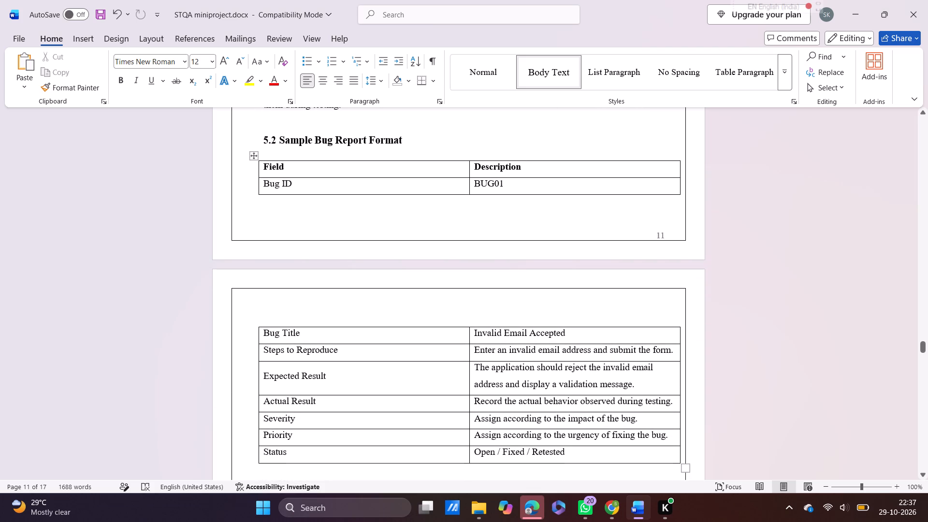
pyautogui.click(261, 170)
pyautogui.moveTo(261, 170); pyautogui.dragTo(292, 194)
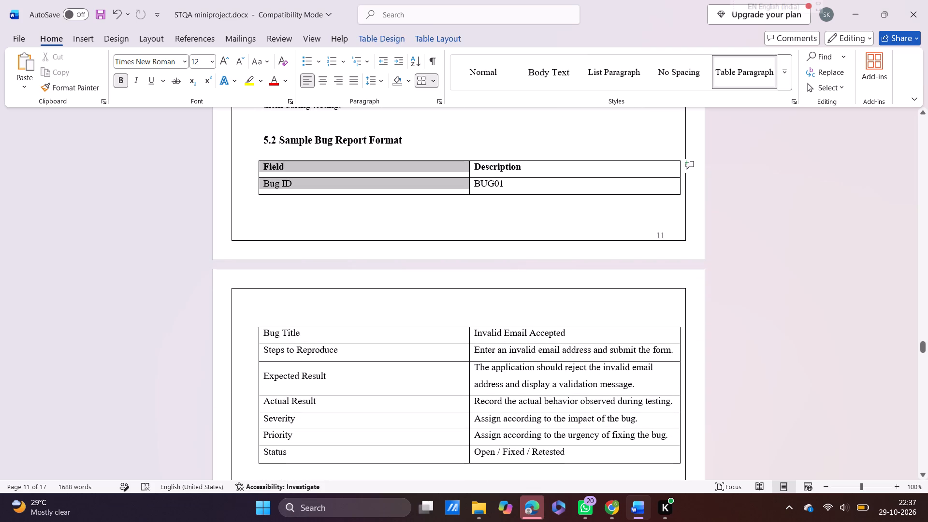
pyautogui.moveTo(292, 194); pyautogui.dragTo(539, 448)
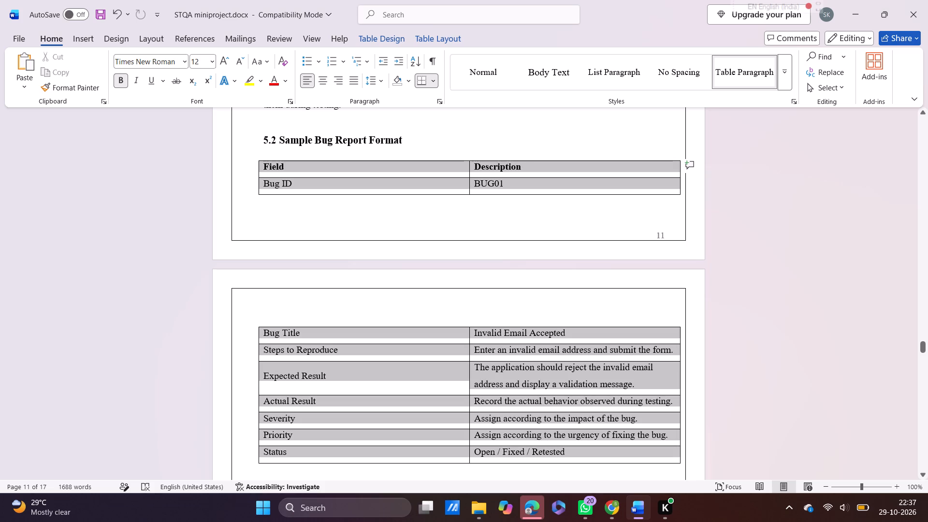
pyautogui.moveTo(539, 448); pyautogui.dragTo(559, 467)
pyautogui.hotkey('ctrl', 'c')
pyautogui.click(620, 521)
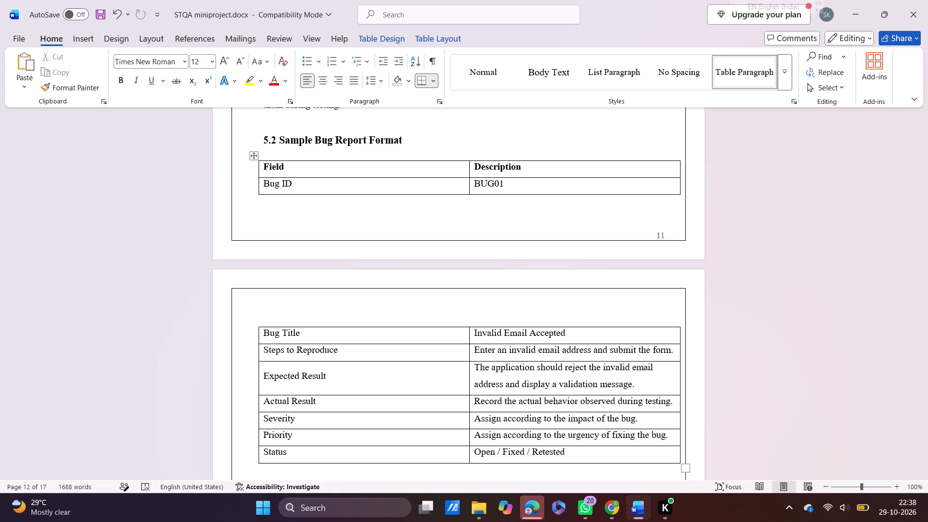
# Look through Chapter 6 of the report, from 6.1 Test Execution to 6.5 Discussion, to review its existing content.
pyautogui.scroll(-1, 519, 427)
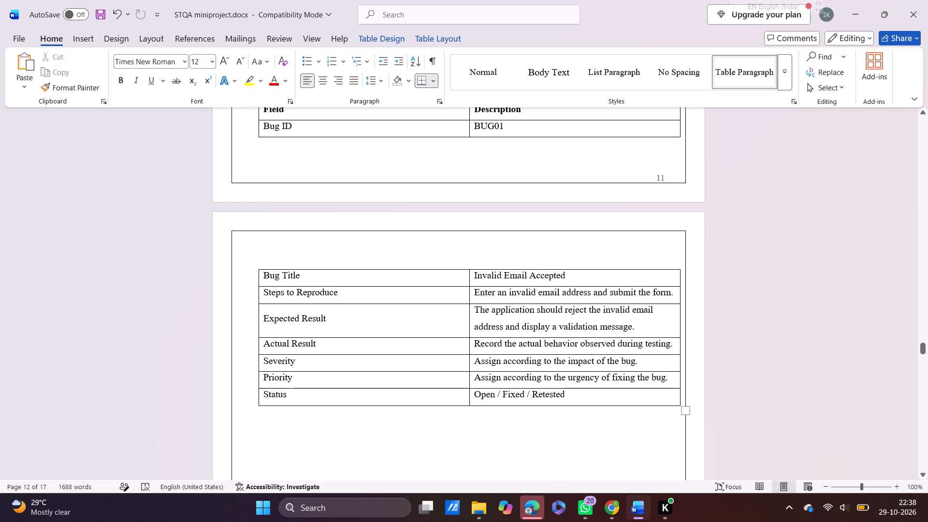
pyautogui.scroll(-2, 512, 424)
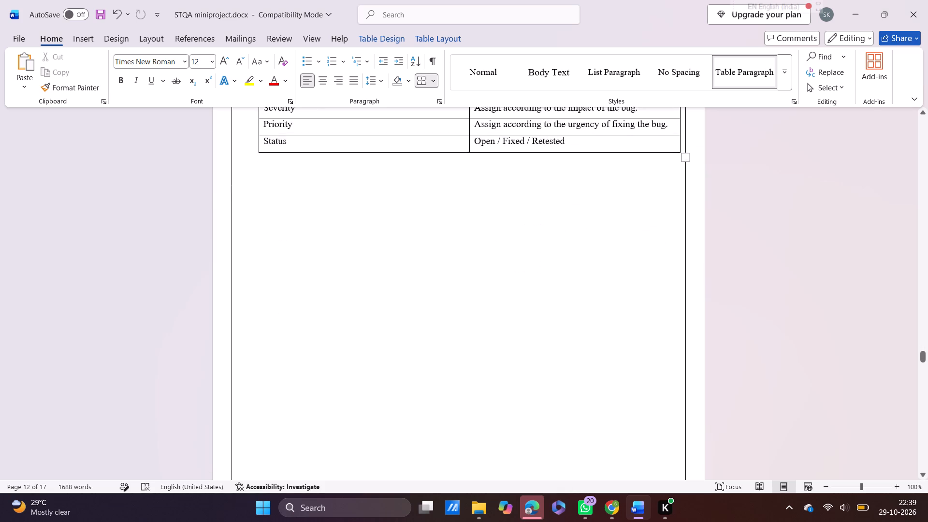
pyautogui.scroll(-5, 512, 424)
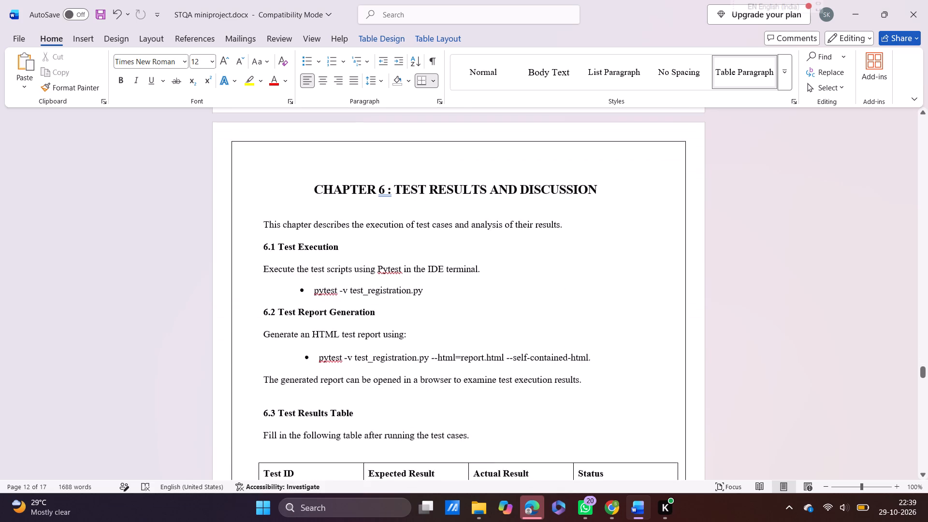
pyautogui.scroll(-13, 512, 424)
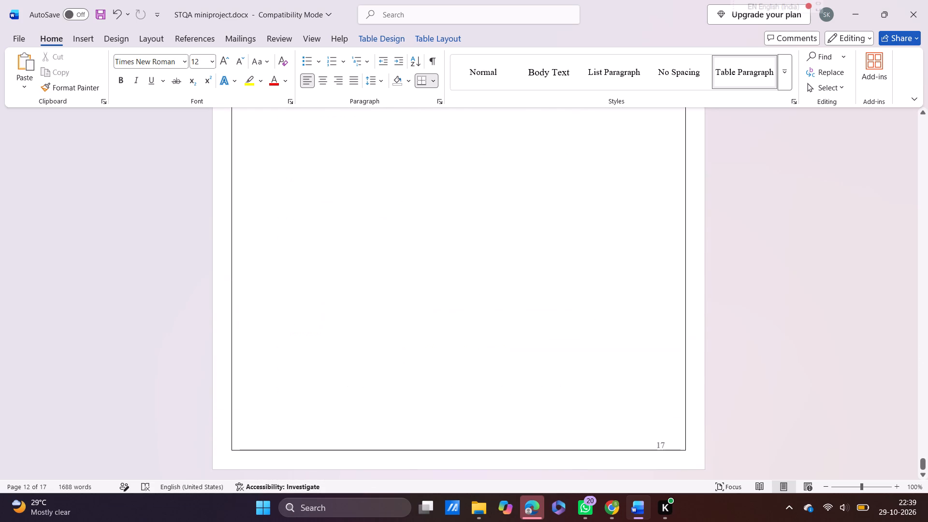
pyautogui.scroll(7, 512, 424)
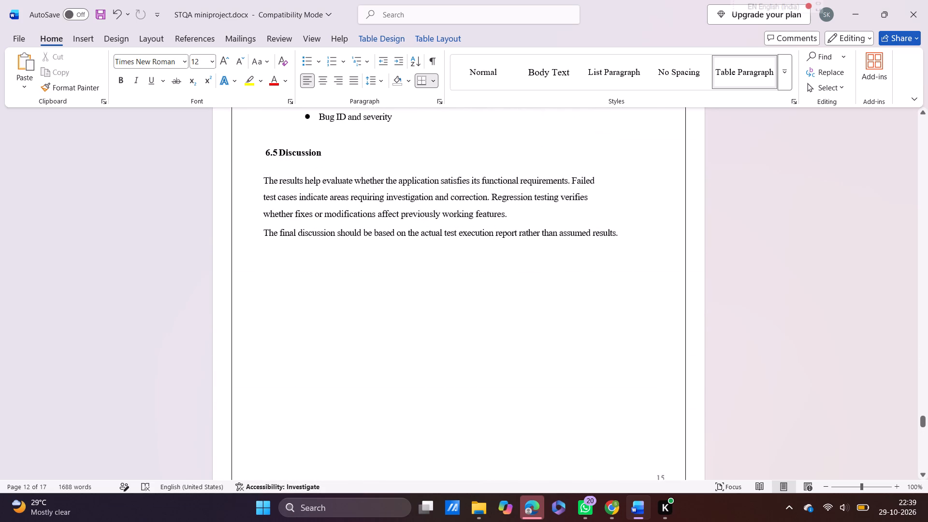
pyautogui.scroll(3, 512, 424)
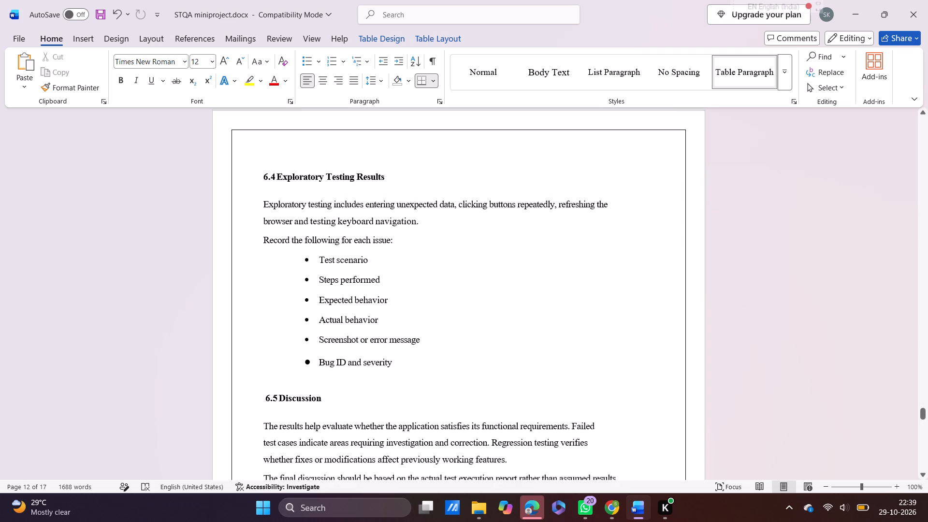
pyautogui.scroll(4, 512, 424)
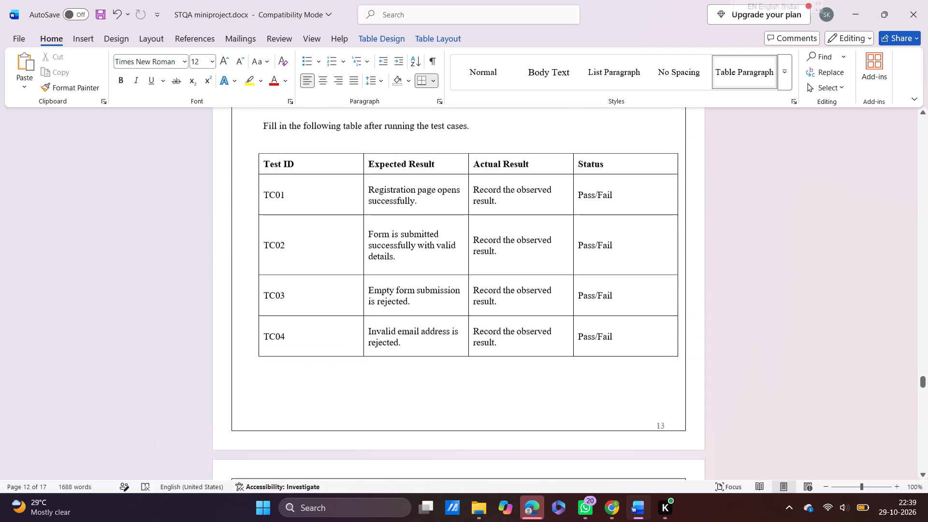
pyautogui.scroll(1, 512, 424)
pyautogui.scroll(-1, 512, 424)
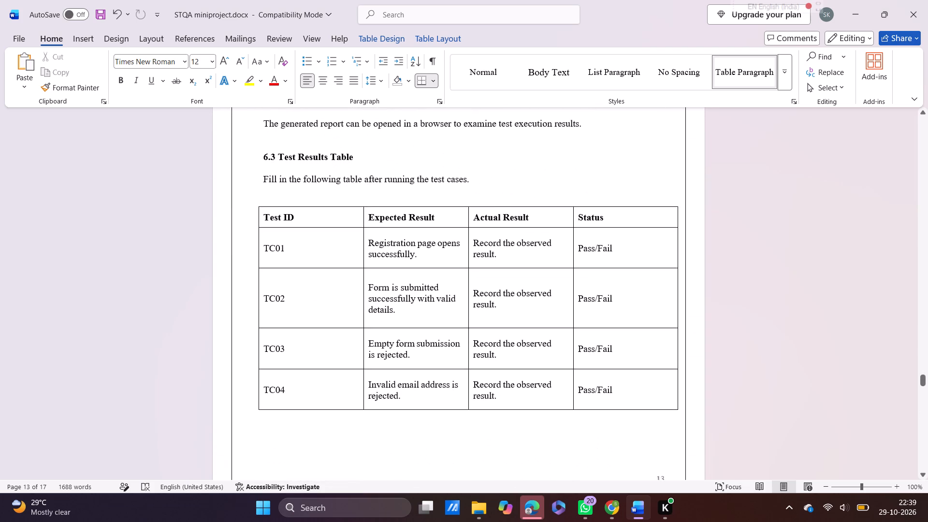
pyautogui.scroll(3, 512, 424)
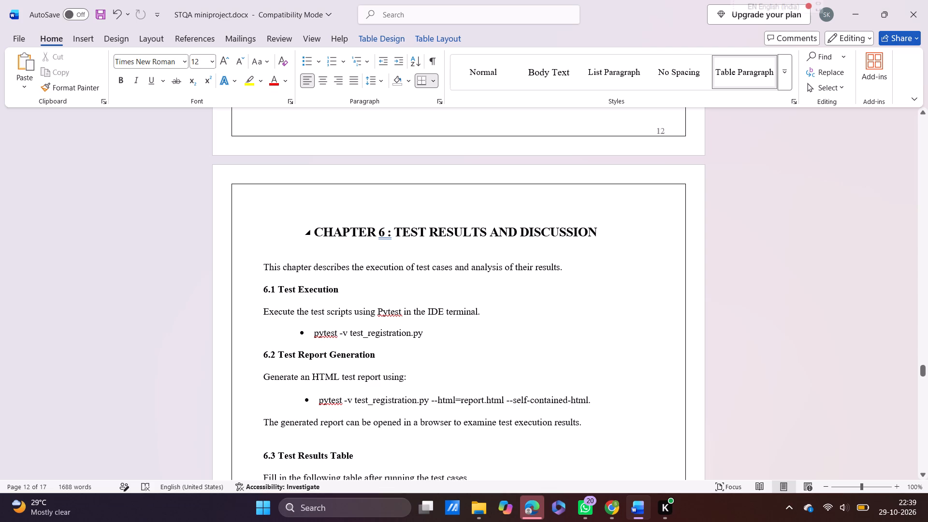
# Copy the Chapter 6 title text "TEST RESULTS AND DISCUSSION" together with its introductory sentence.
pyautogui.click(395, 232)
pyautogui.moveTo(395, 232); pyautogui.dragTo(480, 284)
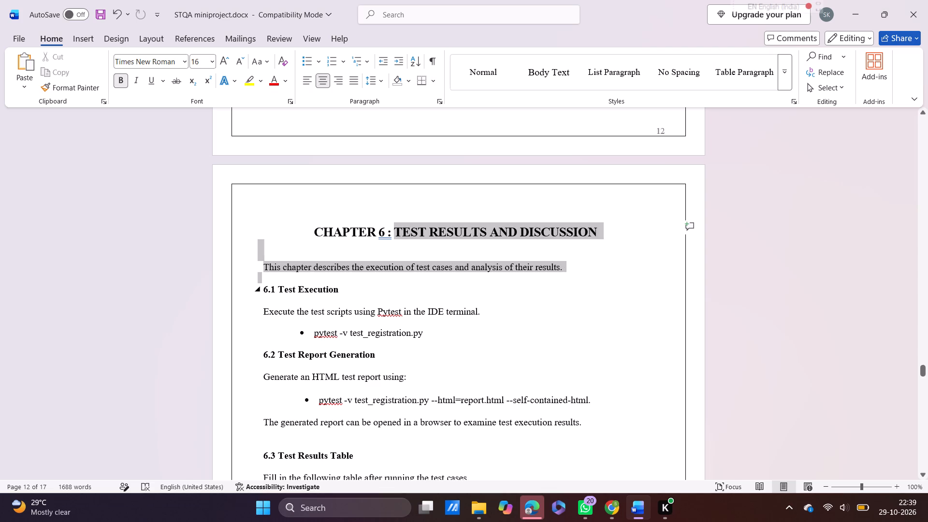
pyautogui.moveTo(480, 284); pyautogui.dragTo(513, 264)
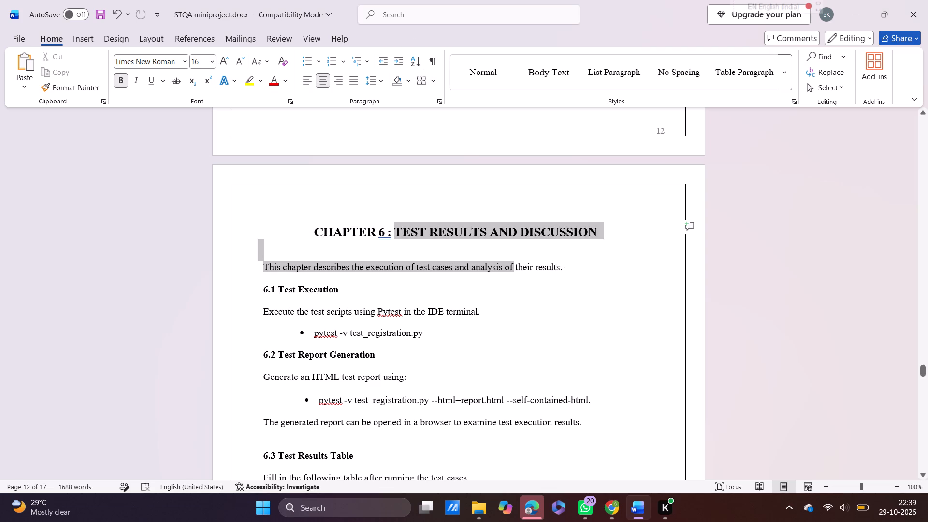
pyautogui.moveTo(513, 264); pyautogui.dragTo(571, 272)
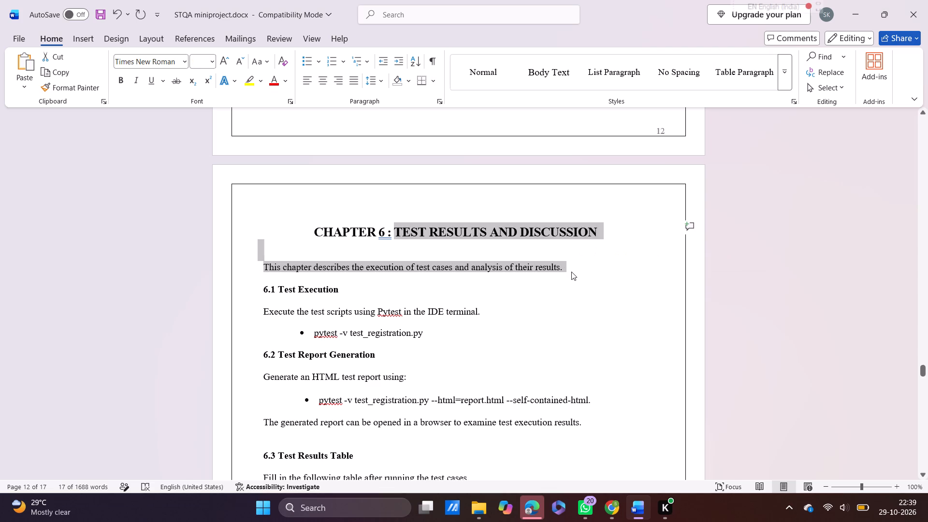
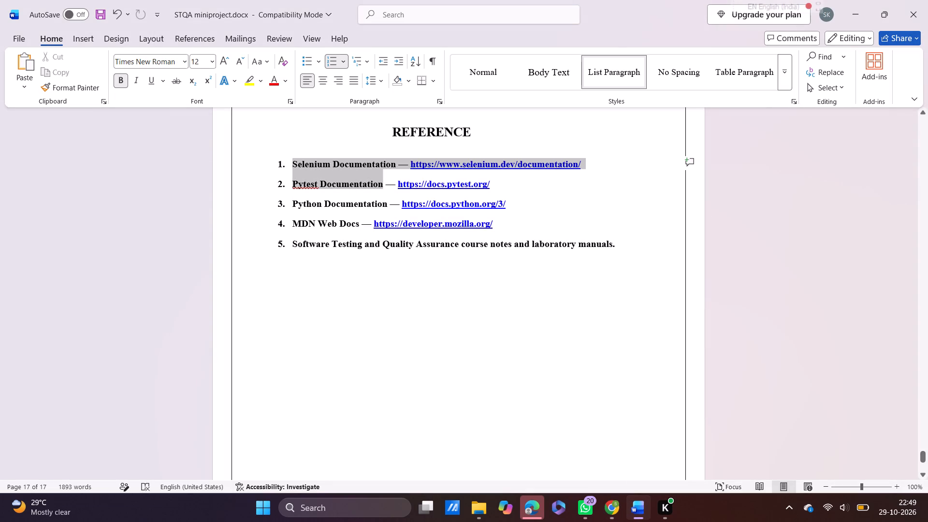
pyautogui.moveTo(419, 197); pyautogui.dragTo(655, 259)
pyautogui.hotkey('ctrl', 'c')
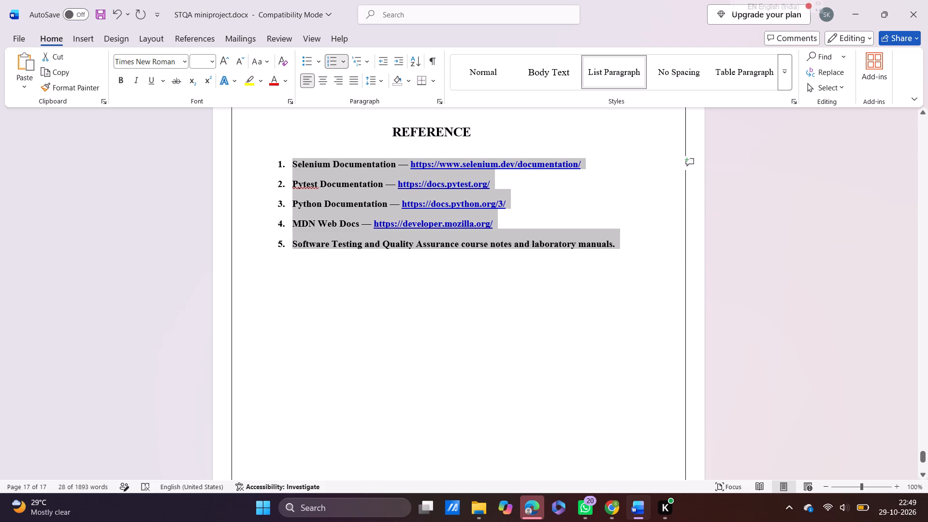
pyautogui.click(621, 514)
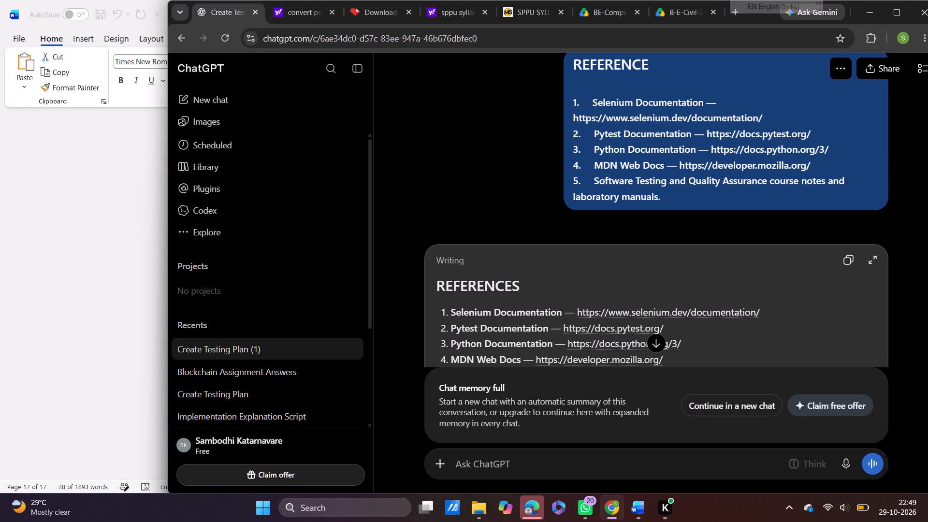
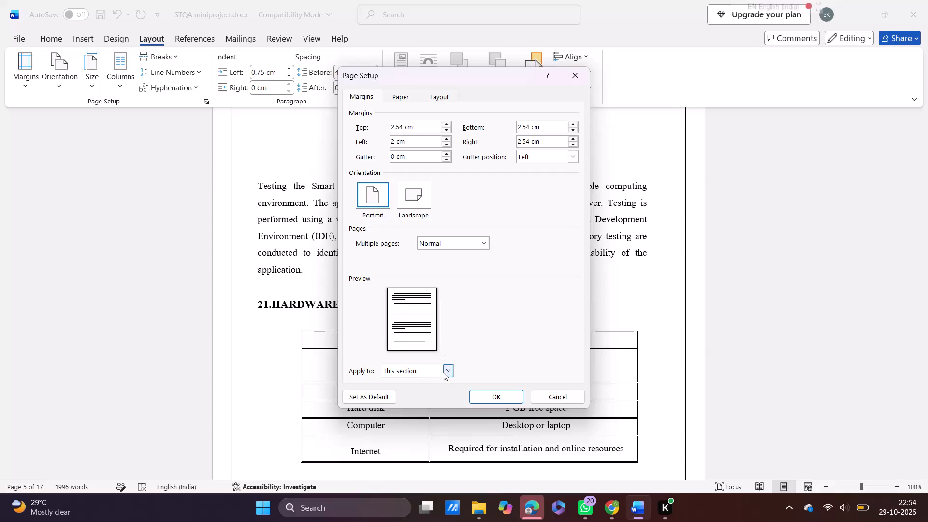
# Apply the page setup with the 2 cm left margin to the current section.
pyautogui.click(430, 401)
pyautogui.click(512, 399)
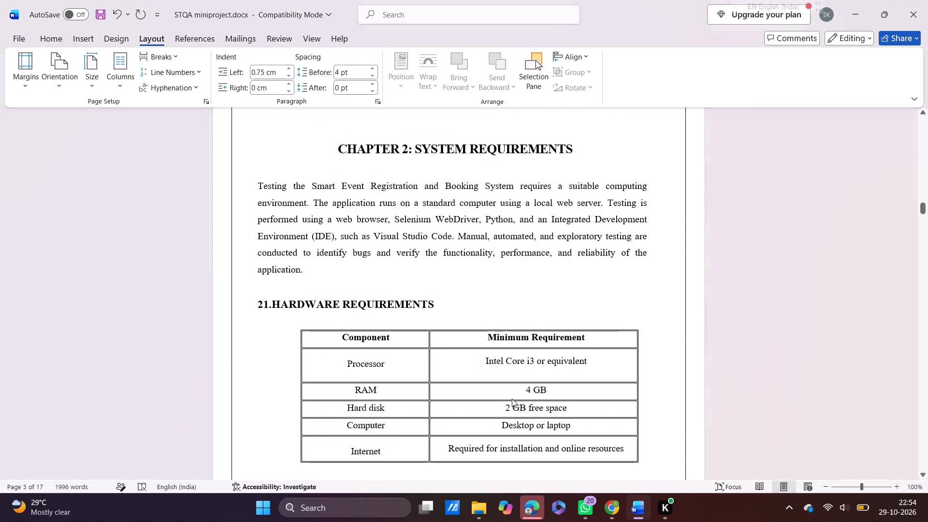
# Remove the leading offset and hanging indent from both paragraphs under 1.2 PROBLEM STATEMENT so their lines start evenly.
pyautogui.scroll(2, 510, 440)
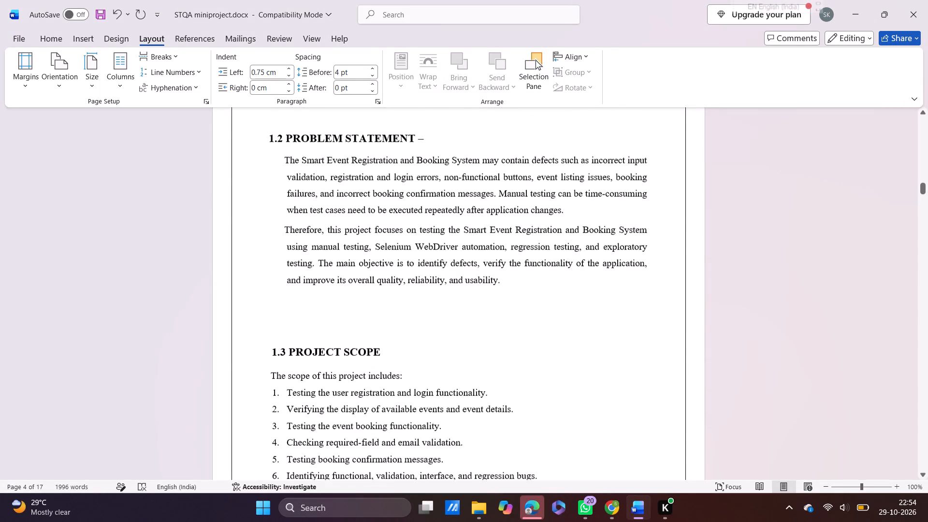
pyautogui.scroll(1, 510, 440)
pyautogui.click(287, 312)
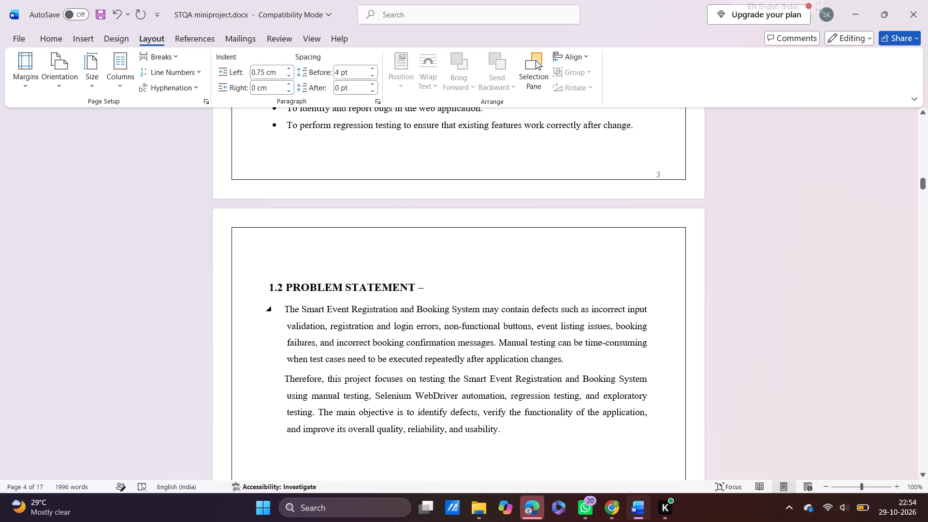
pyautogui.press('BackSpace')
pyautogui.press('BackSpace')
pyautogui.press('BackSpace')
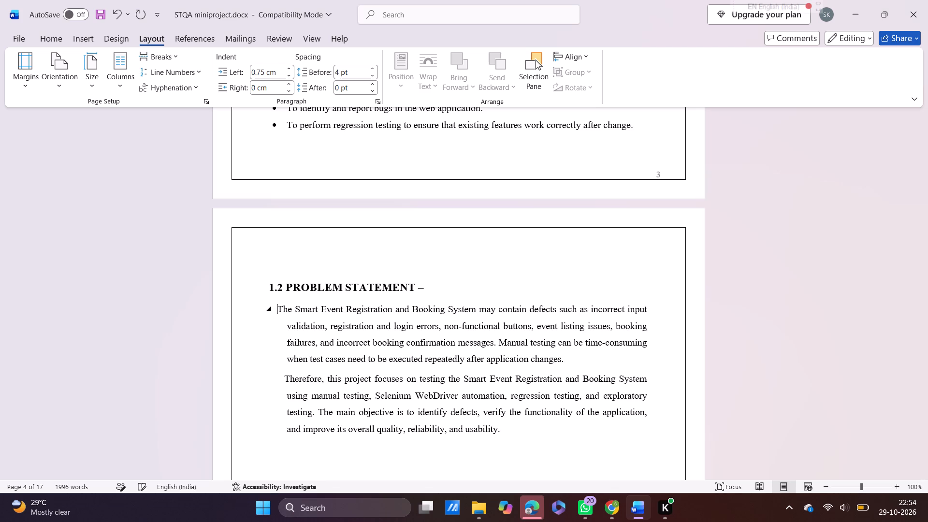
pyautogui.press('BackSpace')
pyautogui.press('BackSpace')
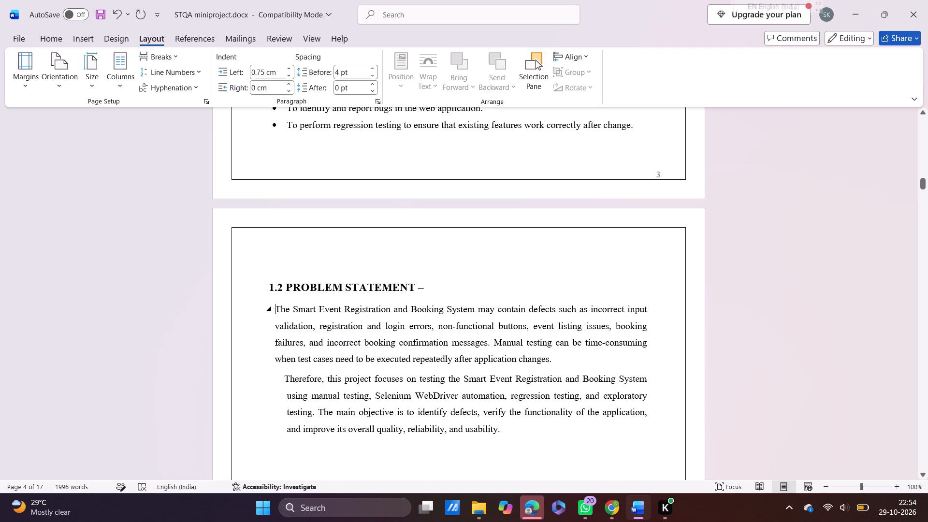
pyautogui.click(284, 377)
pyautogui.press('BackSpace')
pyautogui.press('BackSpace')
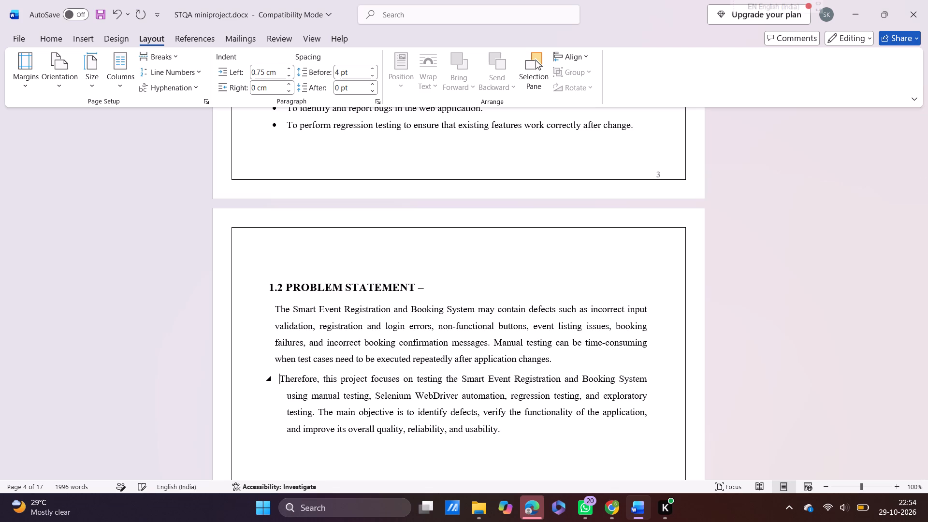
pyautogui.press('BackSpace')
pyautogui.press('BackSpace')
pyautogui.press('BackSpace')
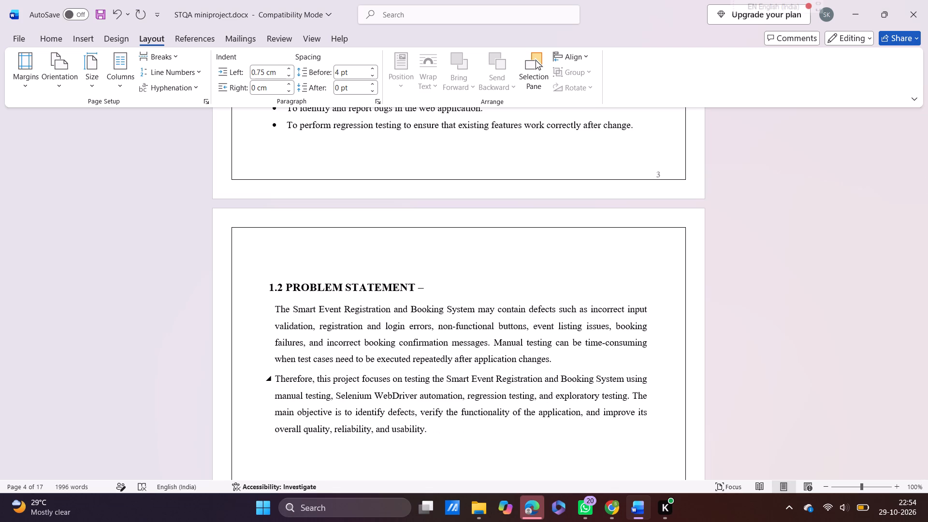
# Delete one empty paragraph above the 1.3 PROJECT SCOPE heading.
pyautogui.scroll(-1, 284, 377)
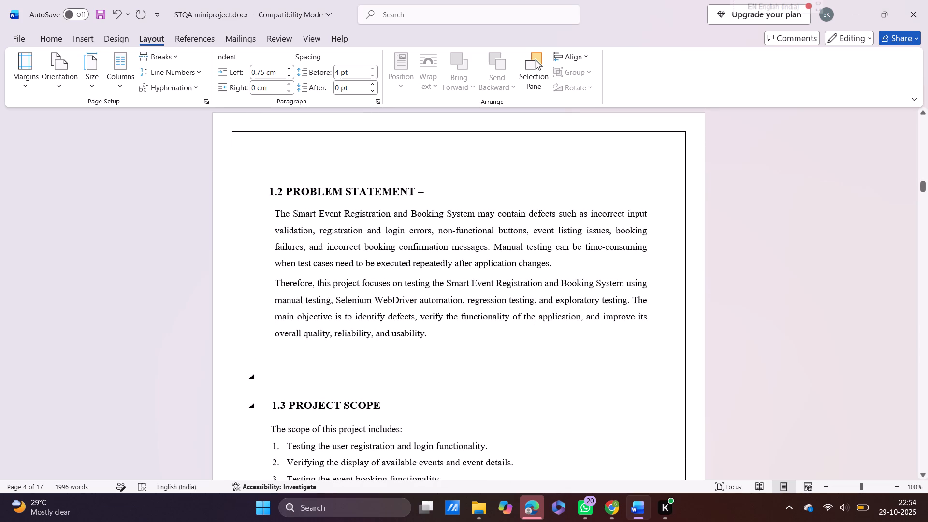
pyautogui.click(285, 382)
pyautogui.press('BackSpace')
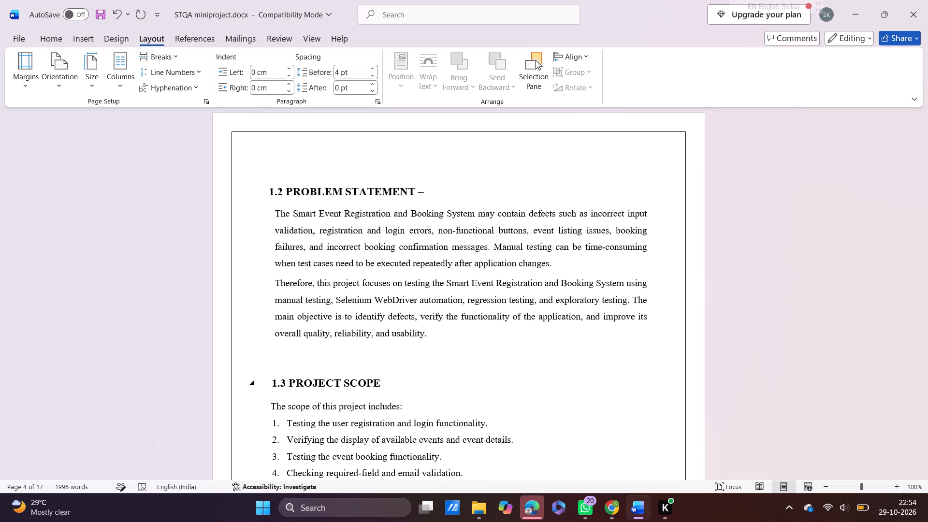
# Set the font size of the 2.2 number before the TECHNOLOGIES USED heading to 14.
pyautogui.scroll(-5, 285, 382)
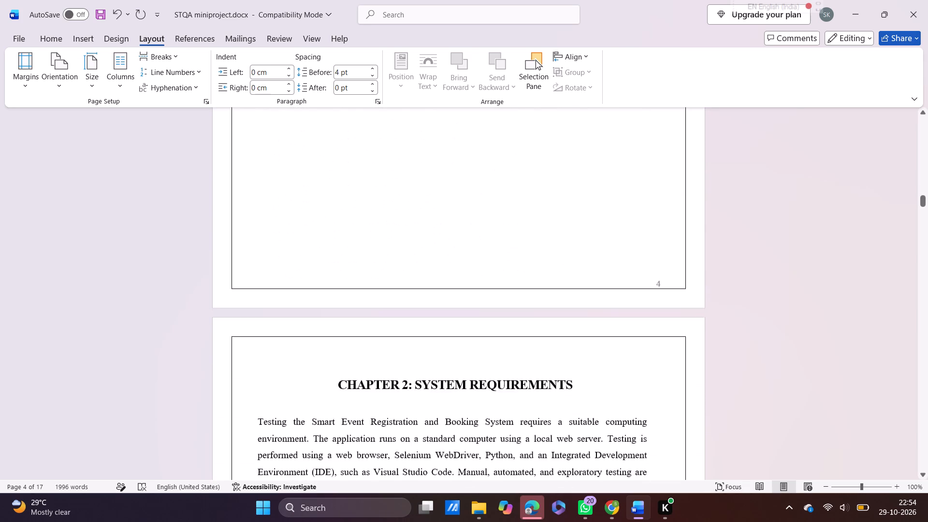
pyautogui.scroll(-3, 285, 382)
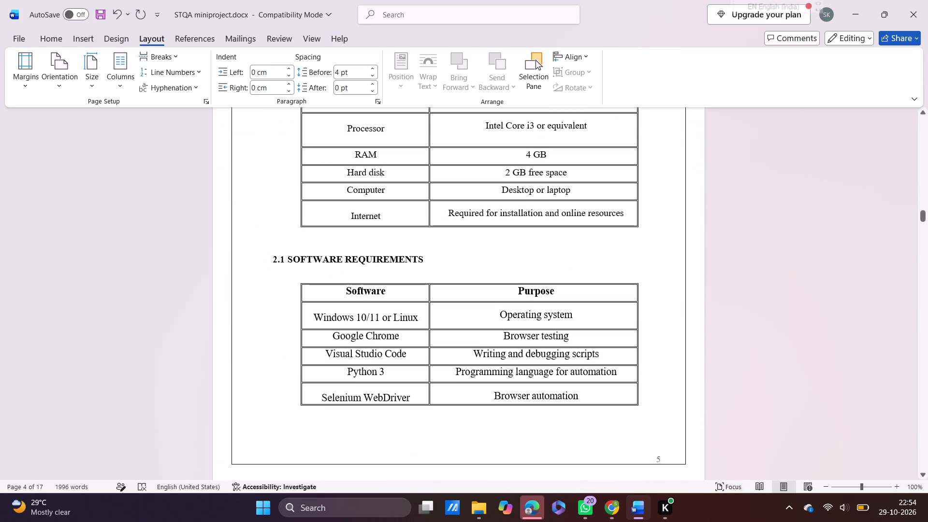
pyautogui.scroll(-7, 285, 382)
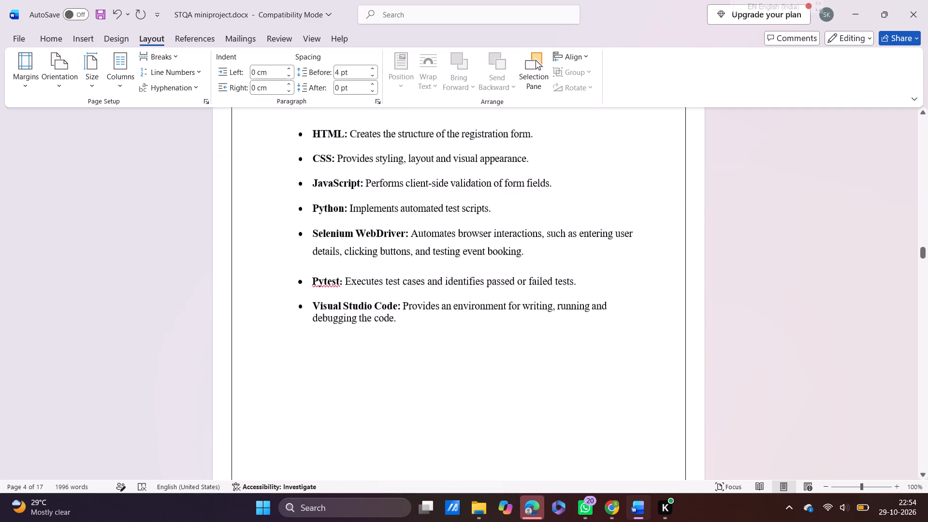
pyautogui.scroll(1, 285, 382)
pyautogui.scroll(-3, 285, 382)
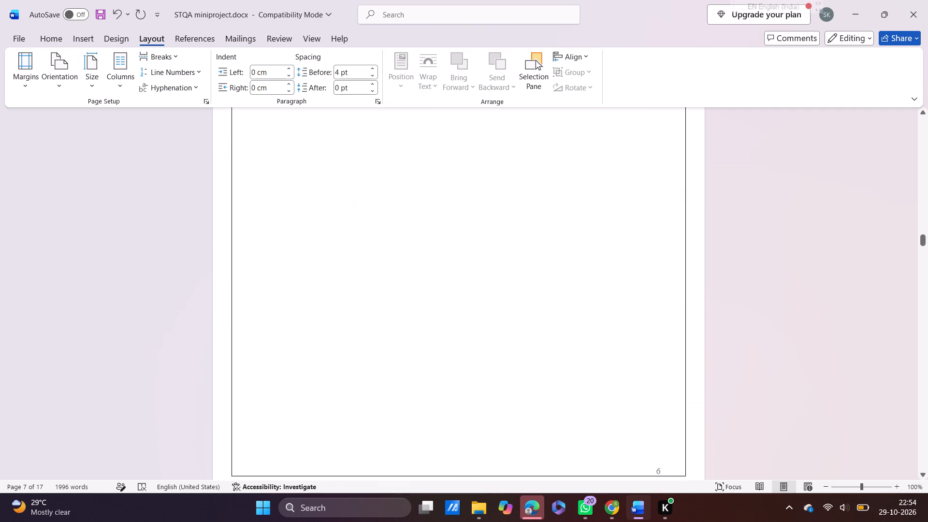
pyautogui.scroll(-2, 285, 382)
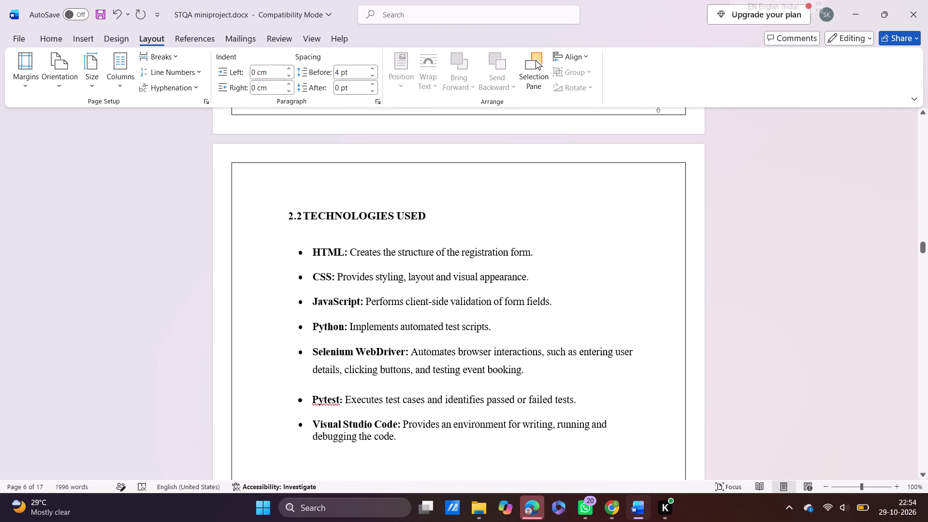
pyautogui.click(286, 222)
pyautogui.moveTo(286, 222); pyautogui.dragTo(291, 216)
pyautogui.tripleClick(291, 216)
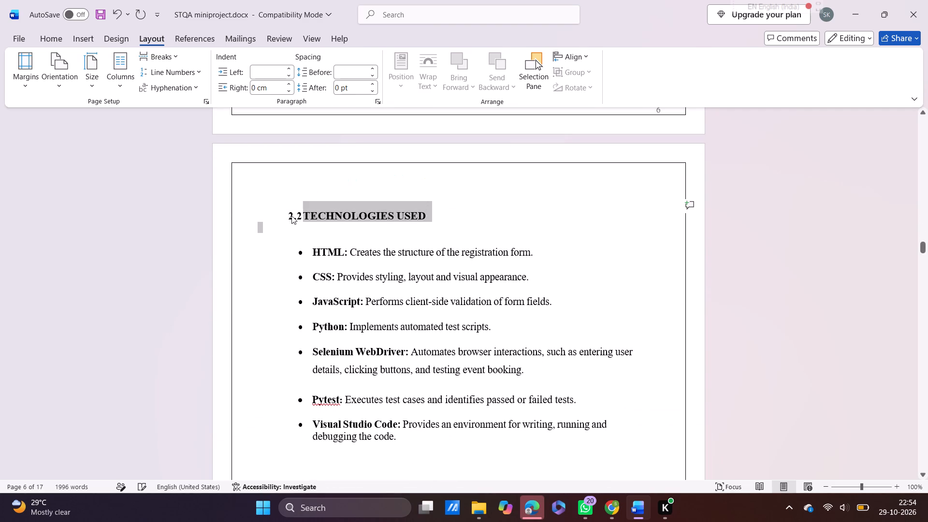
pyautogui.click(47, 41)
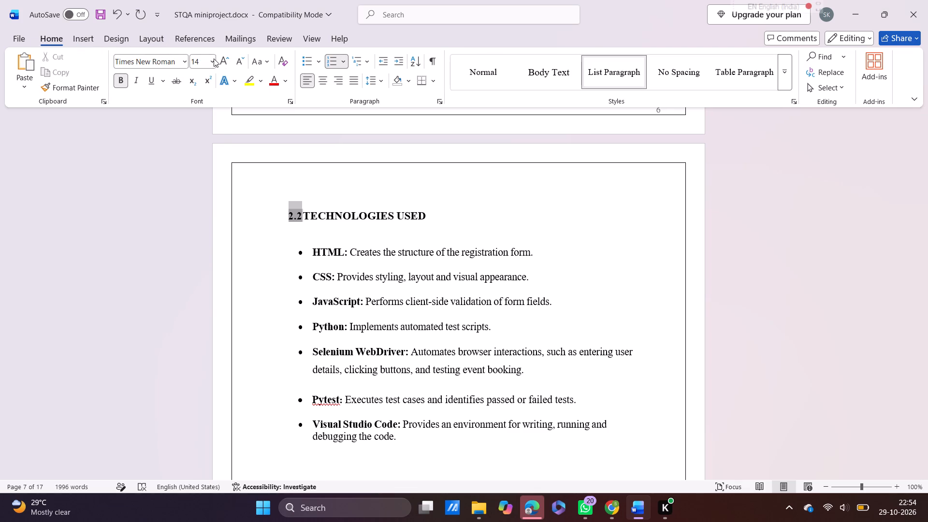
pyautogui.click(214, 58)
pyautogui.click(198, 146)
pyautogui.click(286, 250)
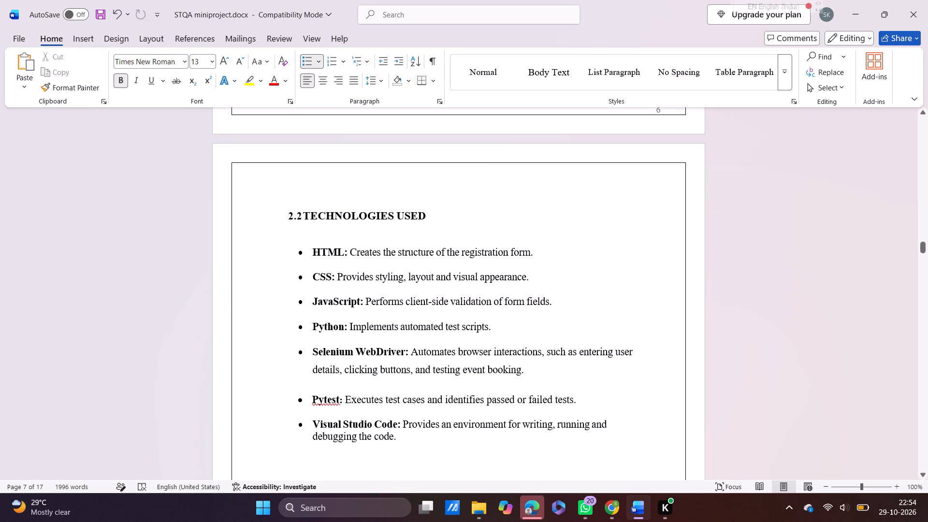
# Replace the number of the TECHNOLOGIES USED heading with a newly entered 2.2 and left-align the heading.
pyautogui.click(286, 217)
pyautogui.press('BackSpace')
pyautogui.press('BackSpace')
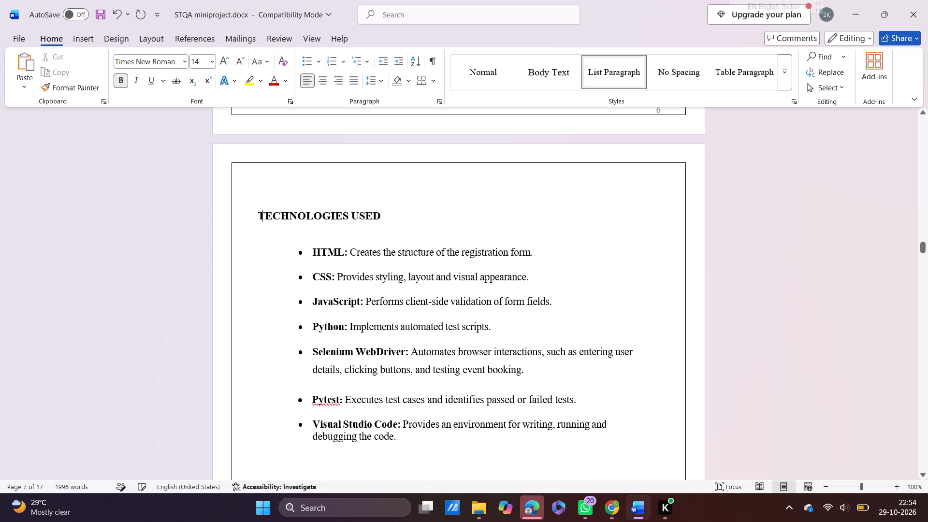
pyautogui.press('2')
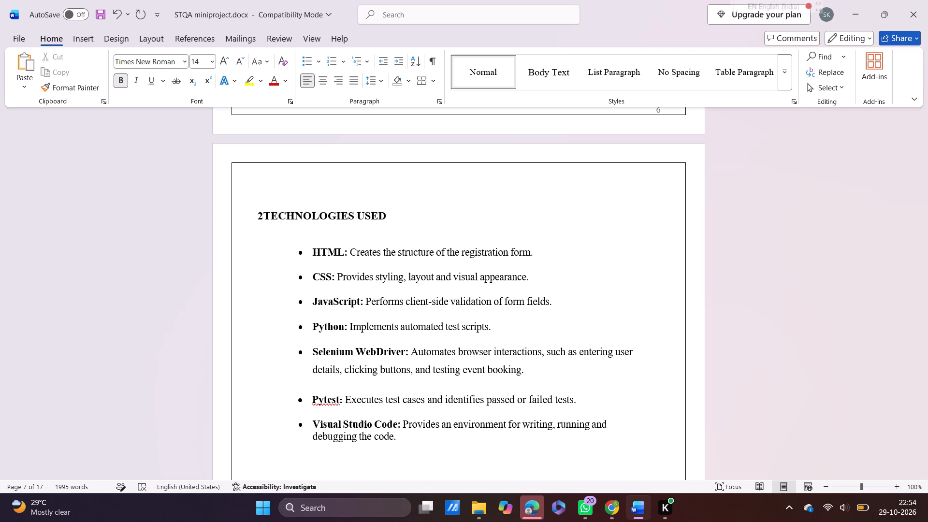
pyautogui.write('.2')
pyautogui.press('space')
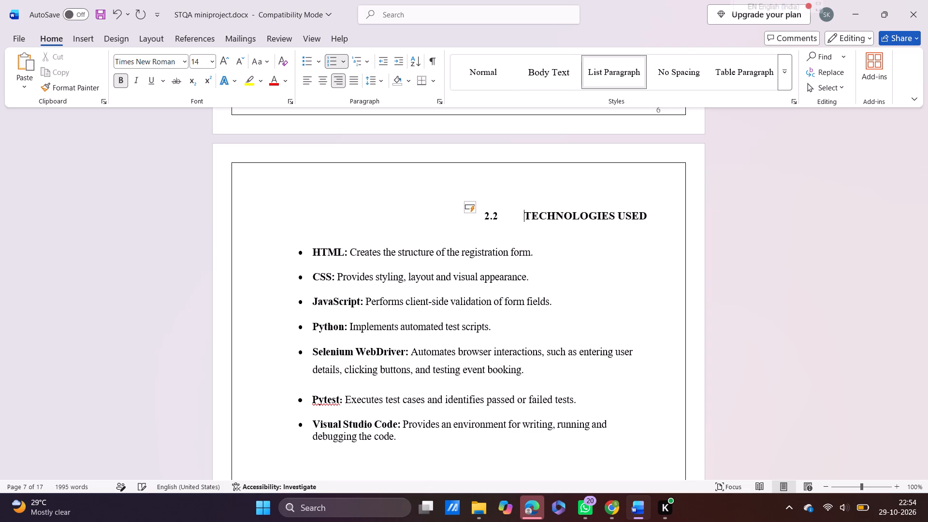
pyautogui.click(302, 83)
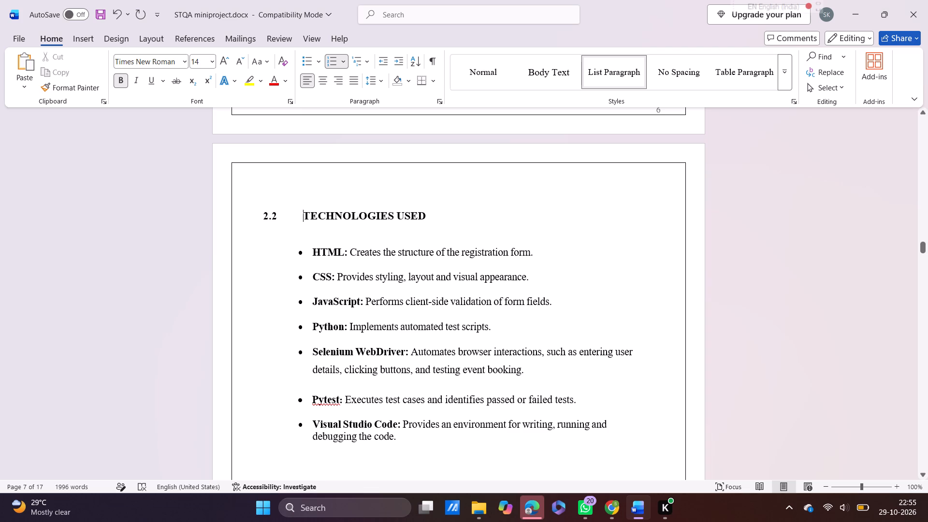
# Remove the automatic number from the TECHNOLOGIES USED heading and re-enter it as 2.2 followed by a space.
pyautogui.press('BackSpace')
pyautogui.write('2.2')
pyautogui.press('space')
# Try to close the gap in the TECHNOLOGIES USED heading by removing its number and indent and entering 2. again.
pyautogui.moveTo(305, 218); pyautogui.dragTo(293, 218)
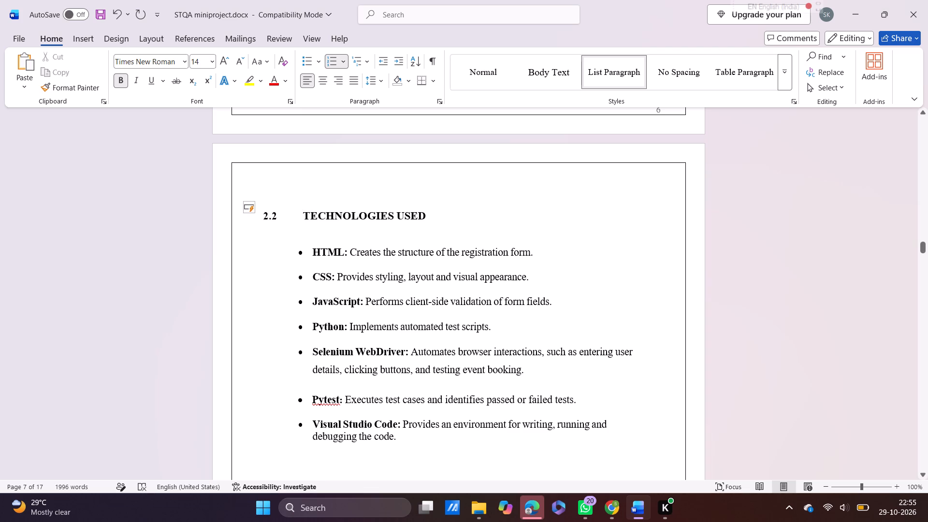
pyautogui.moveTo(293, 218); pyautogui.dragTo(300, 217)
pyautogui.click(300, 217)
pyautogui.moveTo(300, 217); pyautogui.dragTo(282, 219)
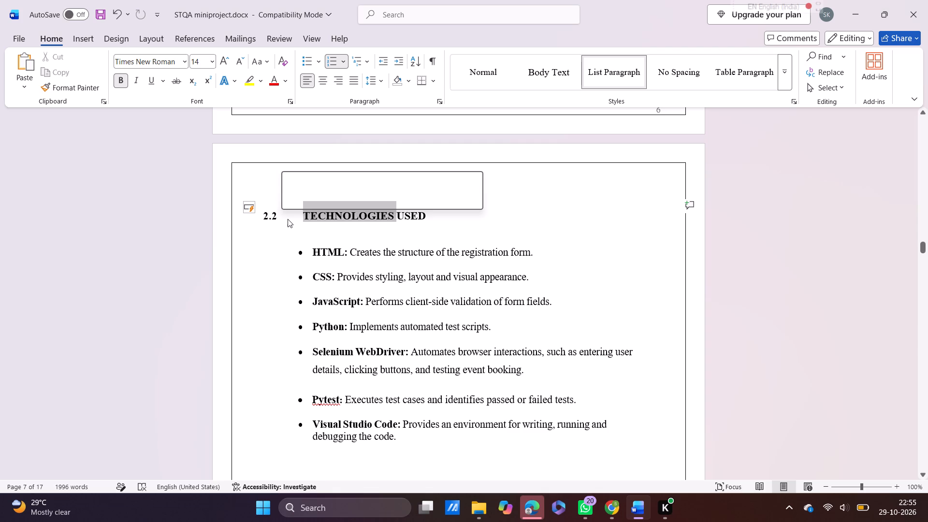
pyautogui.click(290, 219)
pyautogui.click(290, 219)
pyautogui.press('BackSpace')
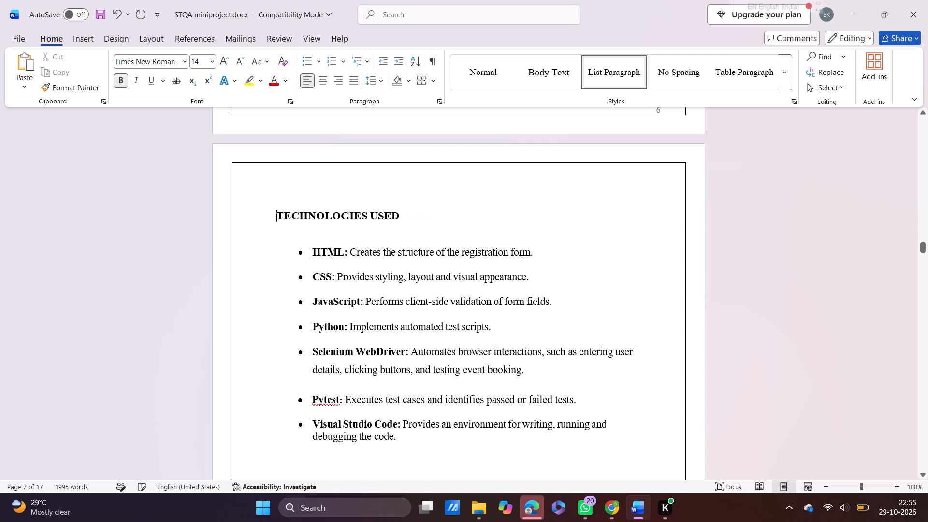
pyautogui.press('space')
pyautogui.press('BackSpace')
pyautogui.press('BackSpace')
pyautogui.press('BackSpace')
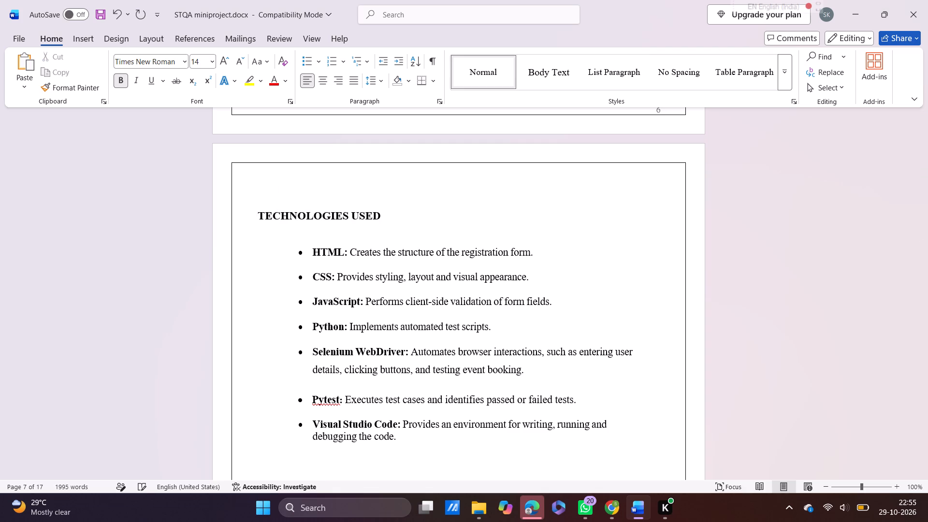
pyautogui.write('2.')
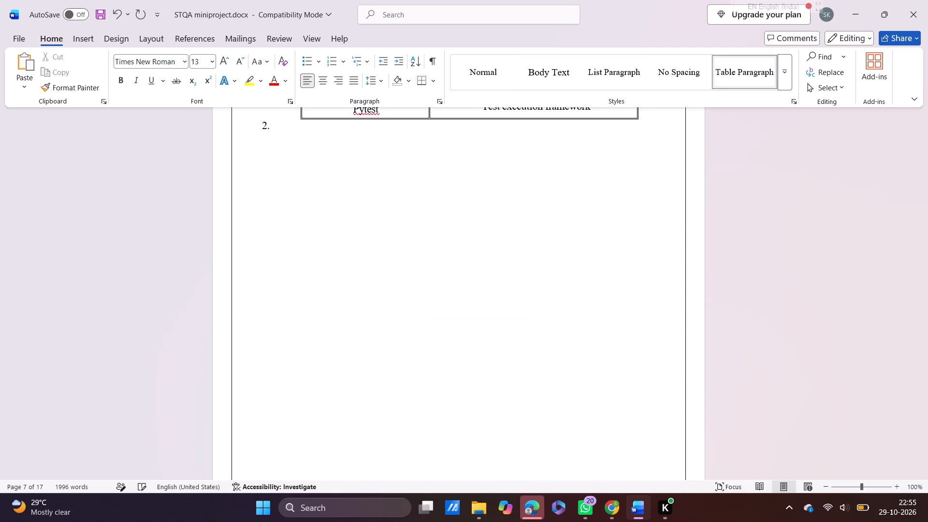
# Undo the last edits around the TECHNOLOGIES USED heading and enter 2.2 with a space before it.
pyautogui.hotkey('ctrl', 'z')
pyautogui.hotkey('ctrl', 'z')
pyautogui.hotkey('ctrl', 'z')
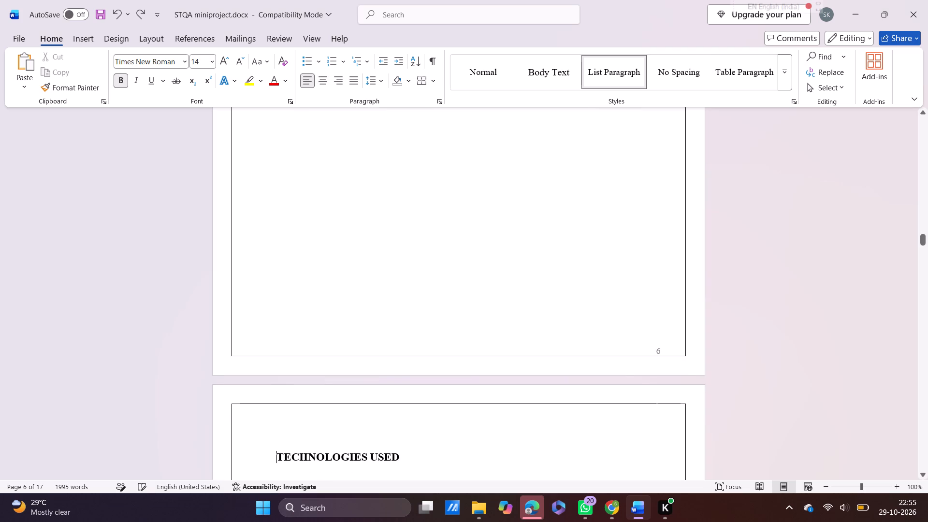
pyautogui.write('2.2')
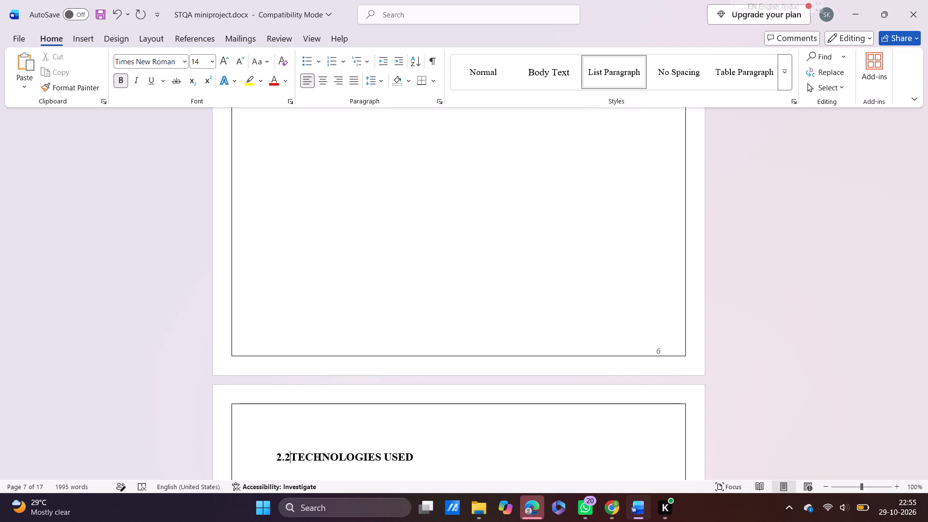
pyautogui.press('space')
# Justify the 2.2 TECHNOLOGIES USED heading.
pyautogui.scroll(-1, 290, 219)
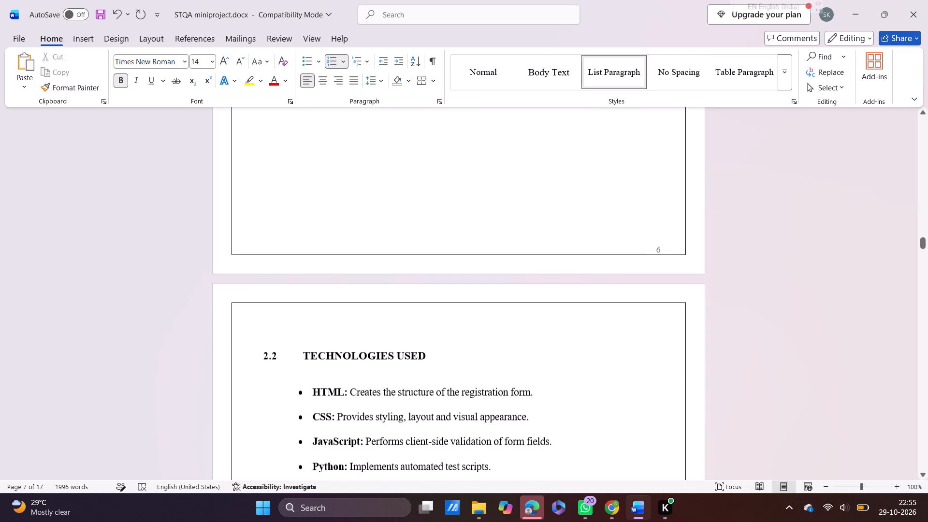
pyautogui.click(353, 84)
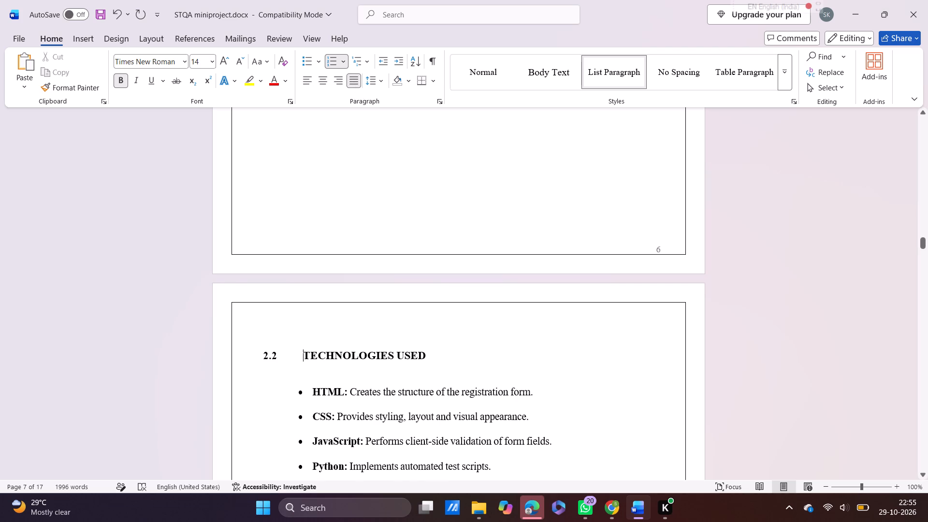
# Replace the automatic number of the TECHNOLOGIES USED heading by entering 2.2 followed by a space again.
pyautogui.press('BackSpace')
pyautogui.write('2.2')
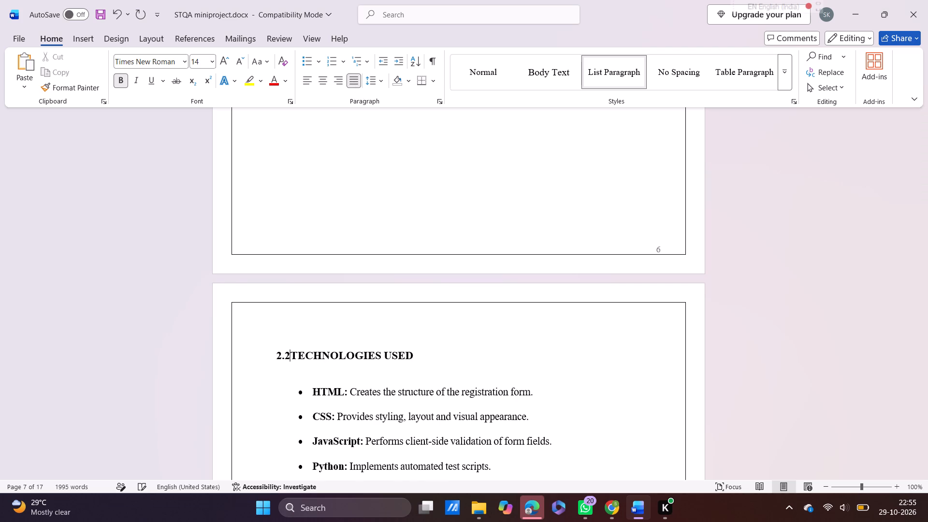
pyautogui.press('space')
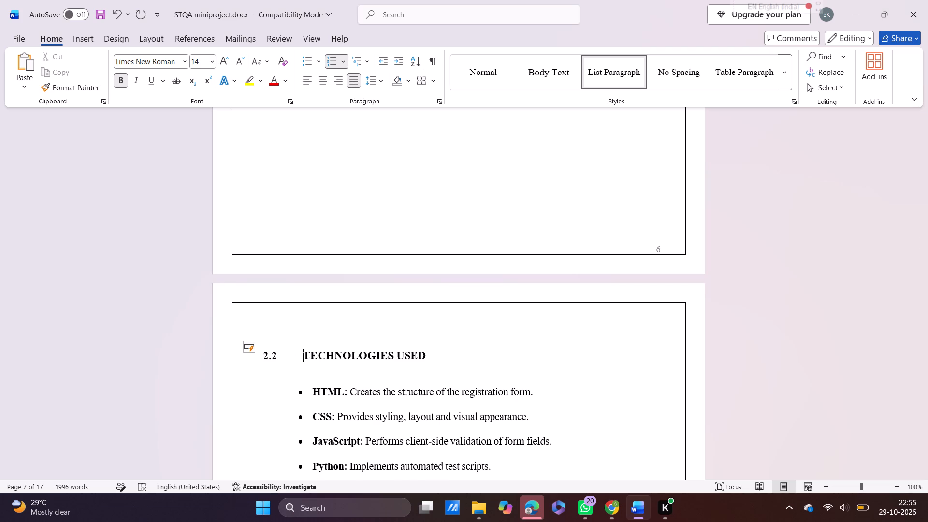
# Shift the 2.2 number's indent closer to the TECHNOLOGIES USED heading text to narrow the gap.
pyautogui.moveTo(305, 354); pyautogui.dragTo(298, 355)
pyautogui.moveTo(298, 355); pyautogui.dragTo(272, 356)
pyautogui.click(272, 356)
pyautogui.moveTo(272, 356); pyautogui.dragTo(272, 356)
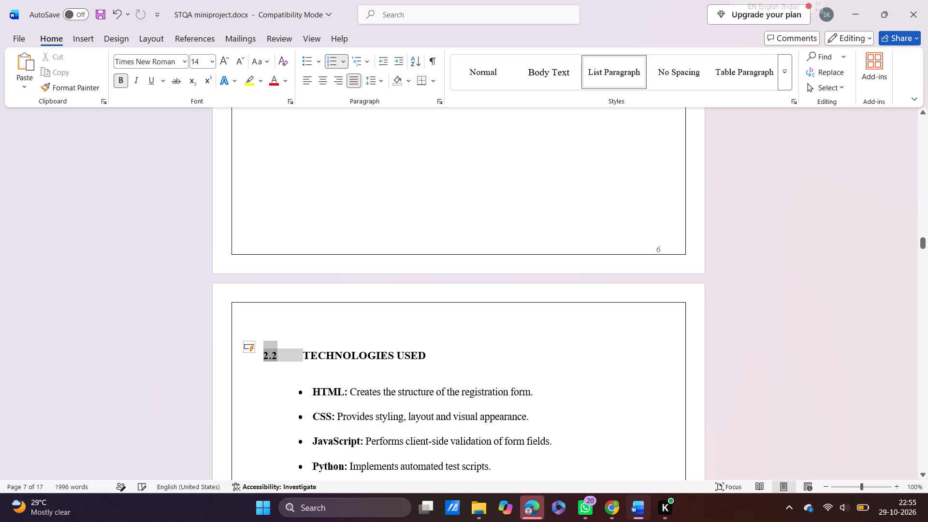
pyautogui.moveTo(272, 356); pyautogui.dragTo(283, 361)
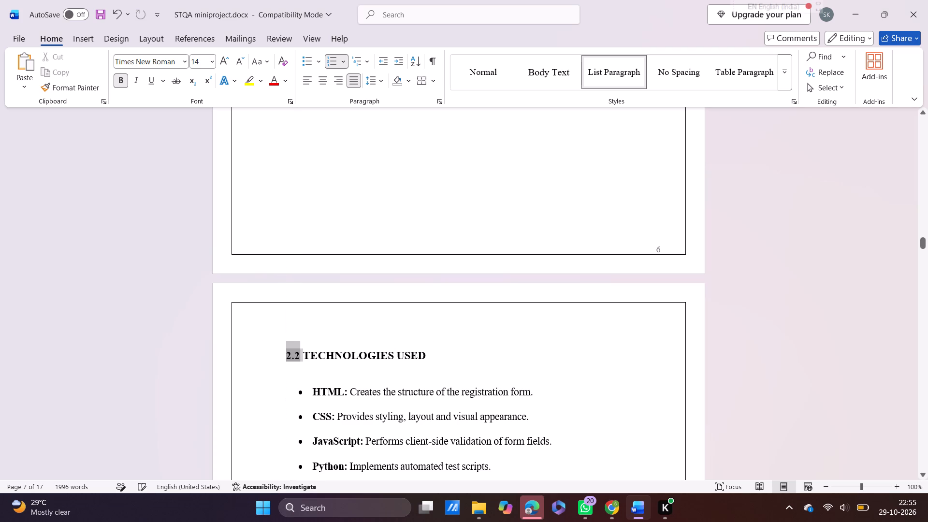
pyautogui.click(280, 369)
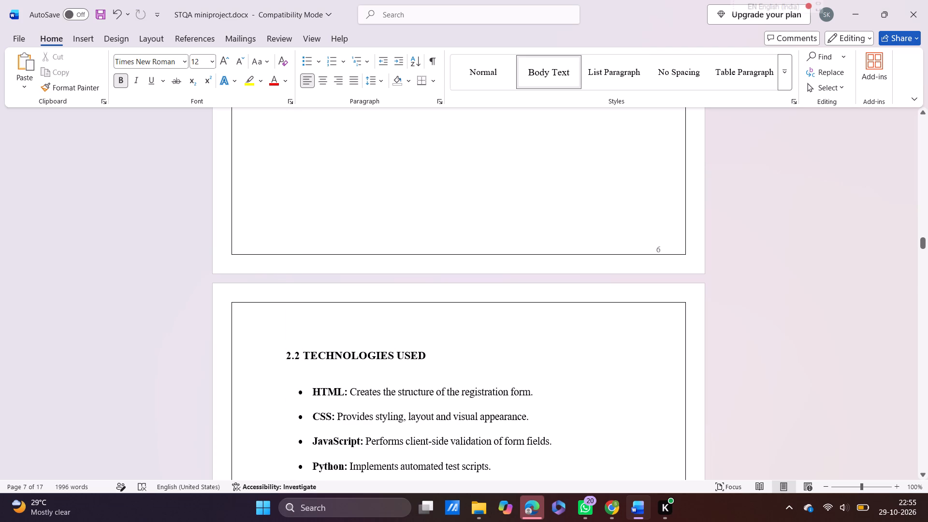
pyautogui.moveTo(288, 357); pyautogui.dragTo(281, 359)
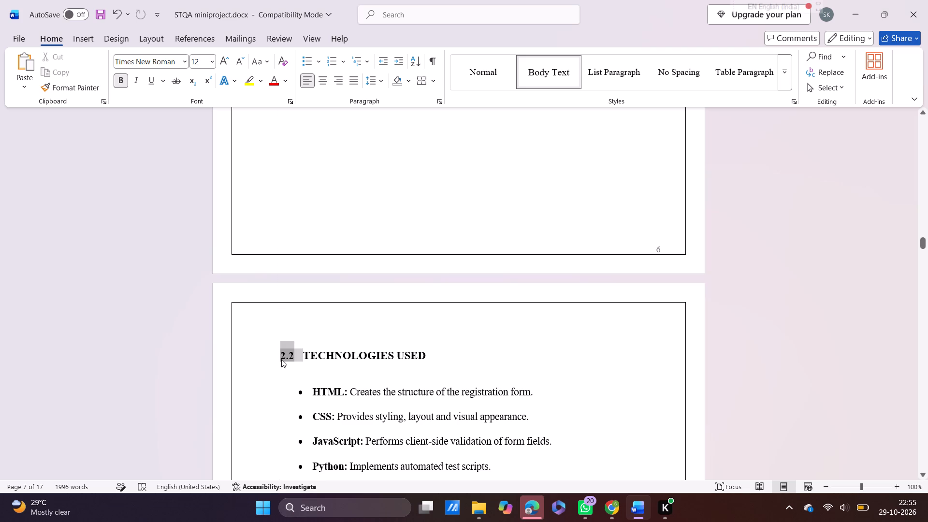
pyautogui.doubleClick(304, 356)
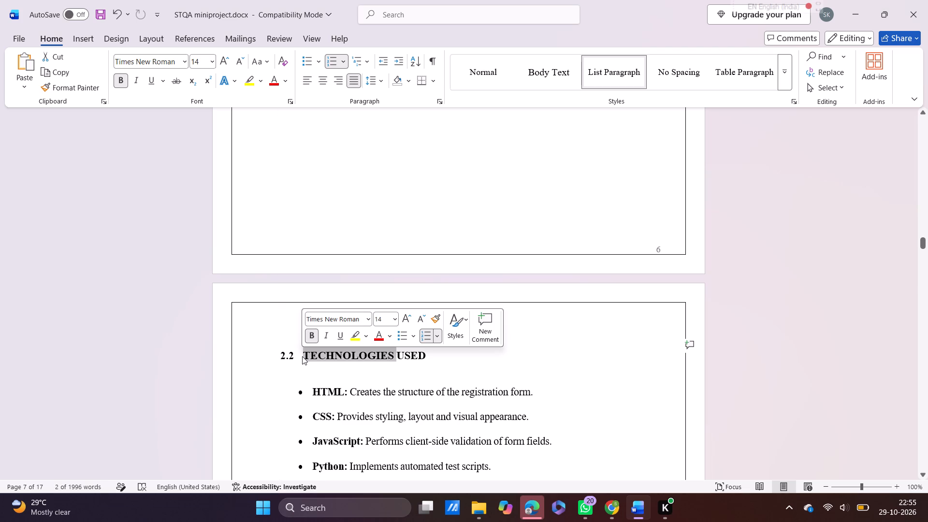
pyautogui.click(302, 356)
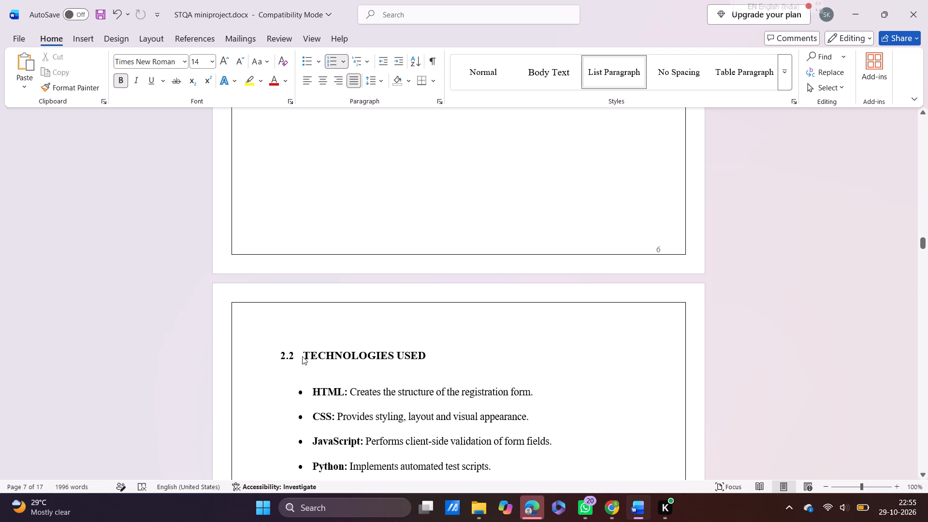
# Remove the number and indent of the TECHNOLOGIES USED heading and re-enter 2.2 followed by a space.
pyautogui.press('BackSpace')
pyautogui.press('BackSpace')
pyautogui.press('space')
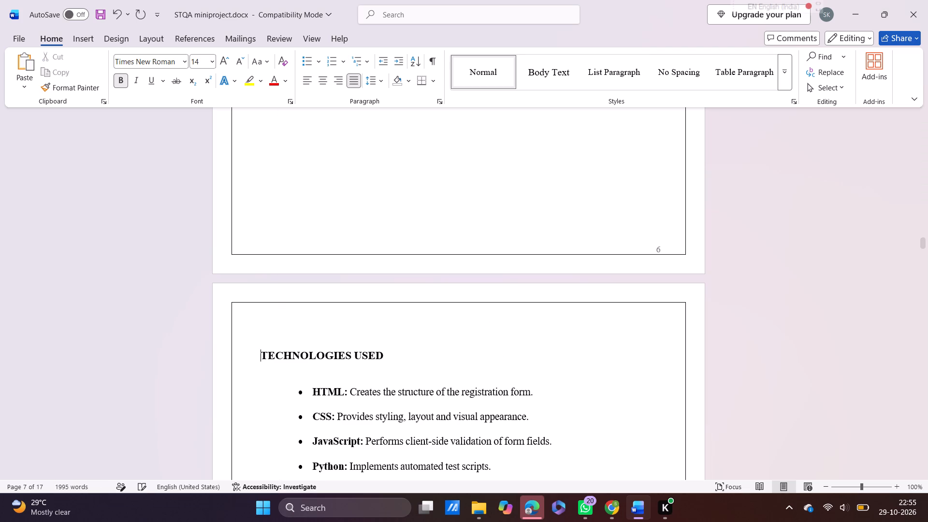
pyautogui.write('2.2')
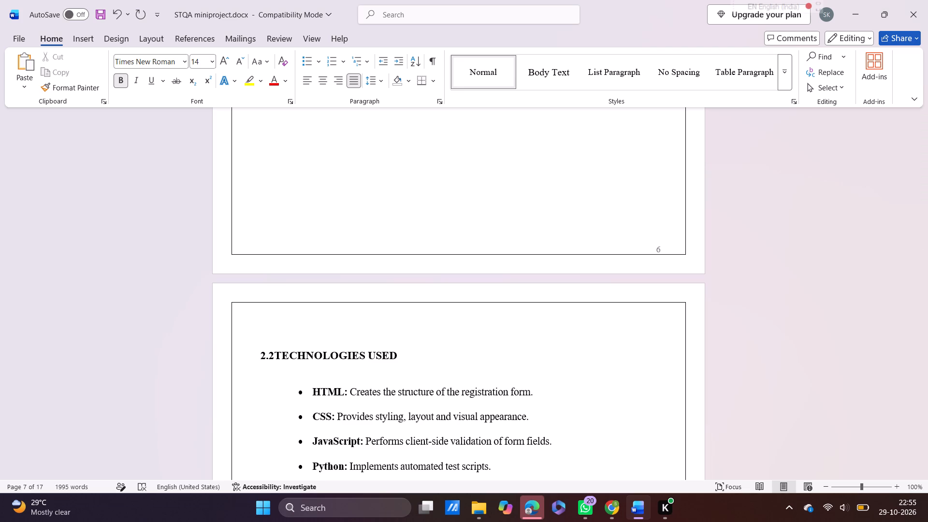
pyautogui.press('space')
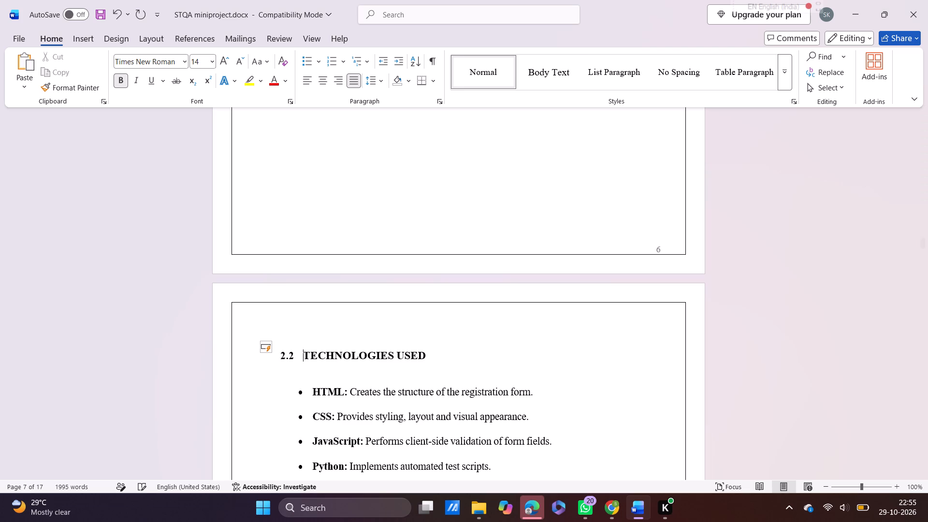
pyautogui.click(279, 403)
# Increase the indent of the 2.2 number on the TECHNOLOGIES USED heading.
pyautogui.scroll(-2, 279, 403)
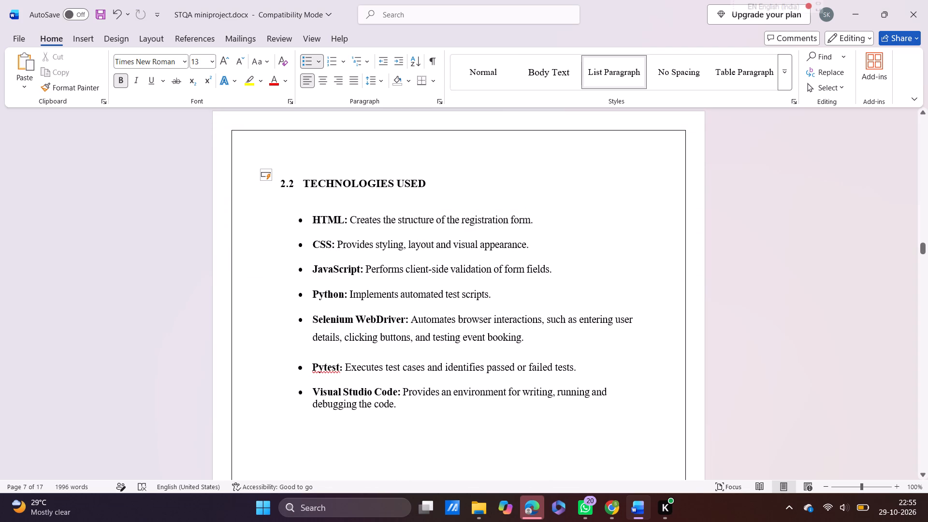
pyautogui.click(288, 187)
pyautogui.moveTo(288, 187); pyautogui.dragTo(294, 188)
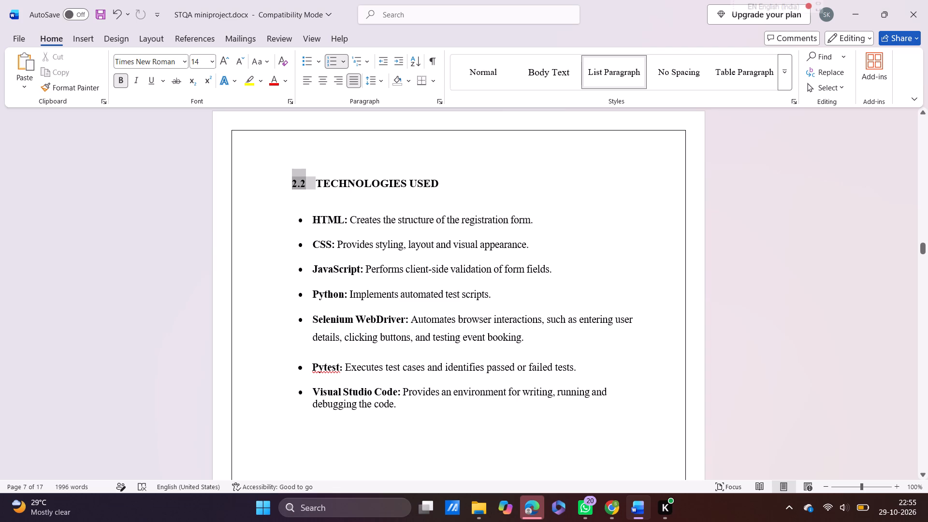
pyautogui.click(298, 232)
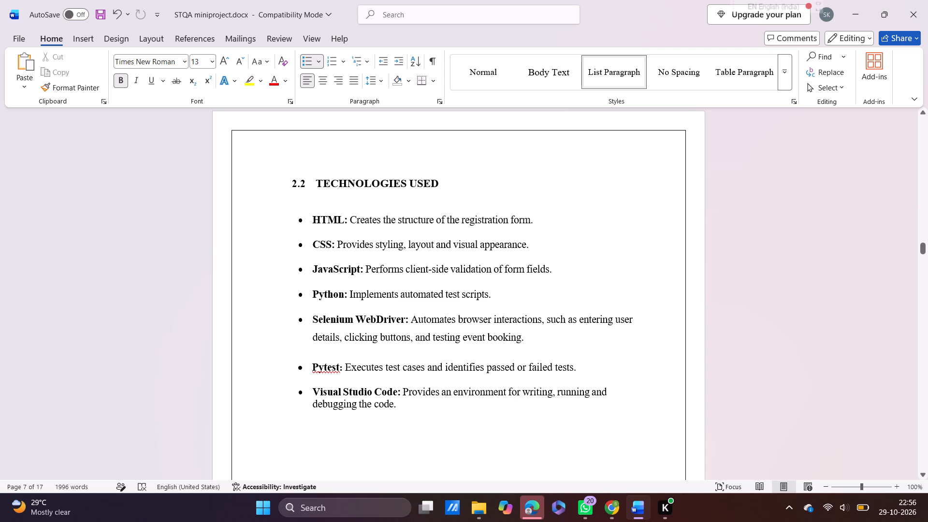
# Reduce the indent of the 2.2 number, moving the TECHNOLOGIES USED heading back toward the page's left margin.
pyautogui.scroll(2, 329, 211)
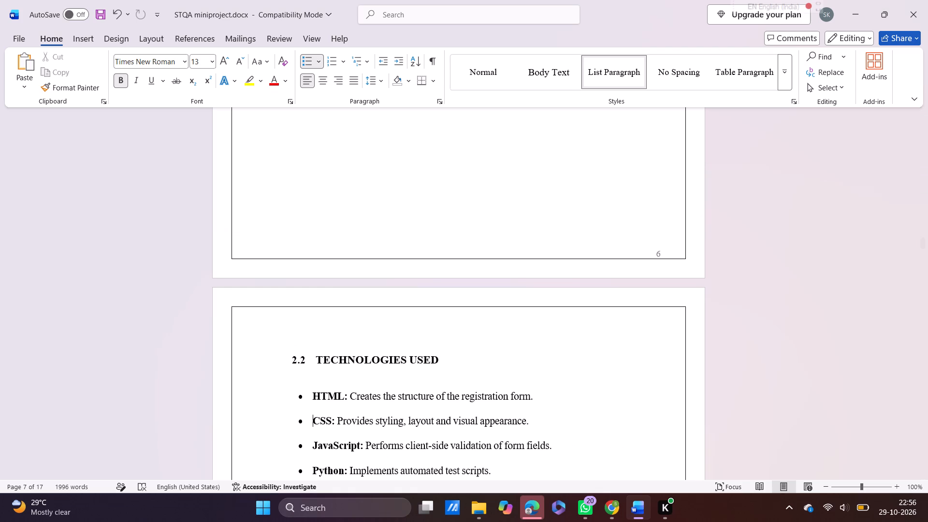
pyautogui.click(293, 358)
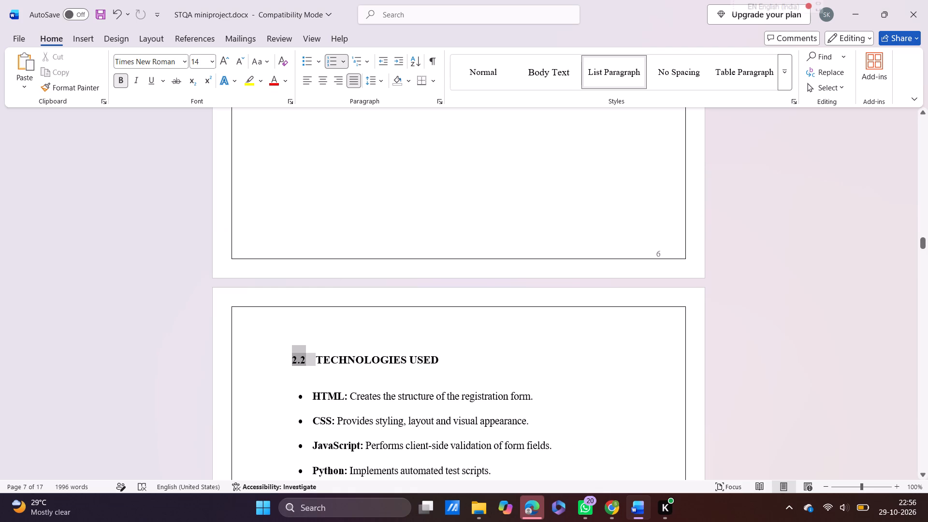
pyautogui.moveTo(302, 358); pyautogui.dragTo(277, 363)
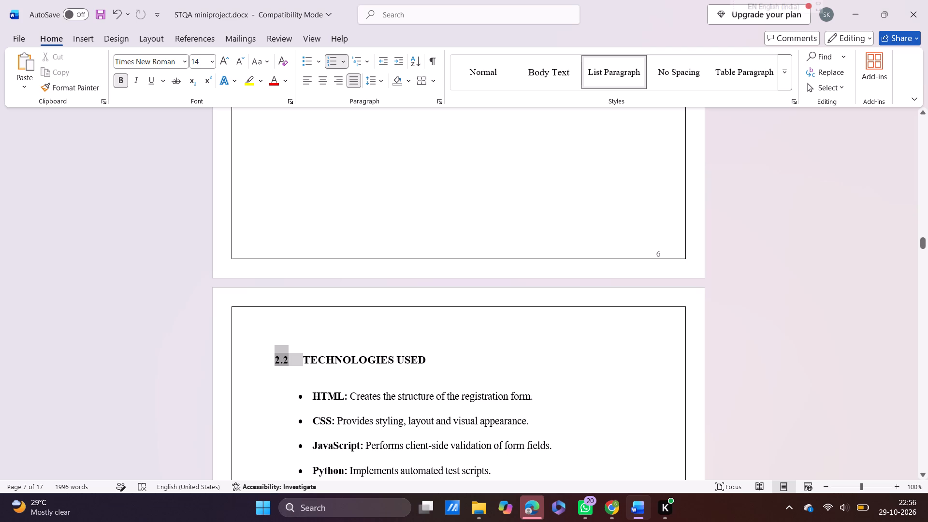
pyautogui.click(296, 360)
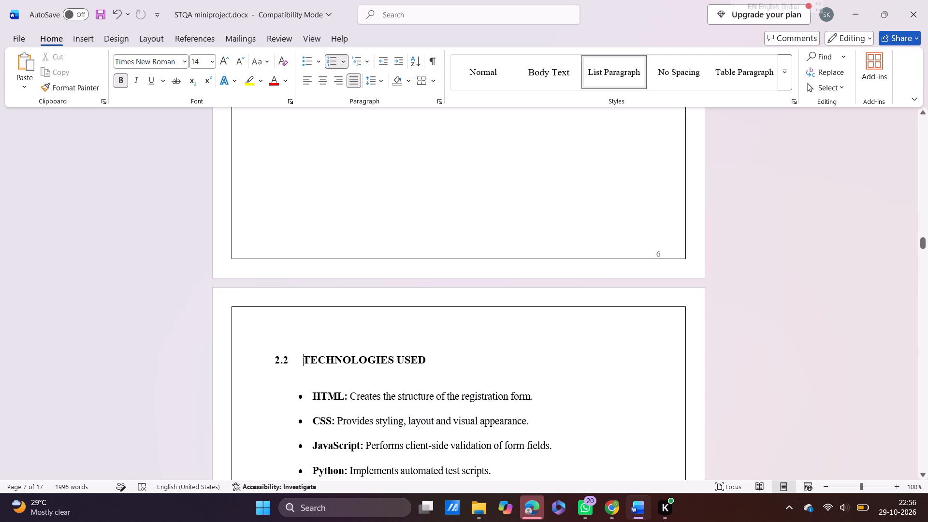
# Insert a space after the numbers of the 4.2 Testing Methods and 4.3 Test Environment headings.
pyautogui.scroll(-2, 305, 370)
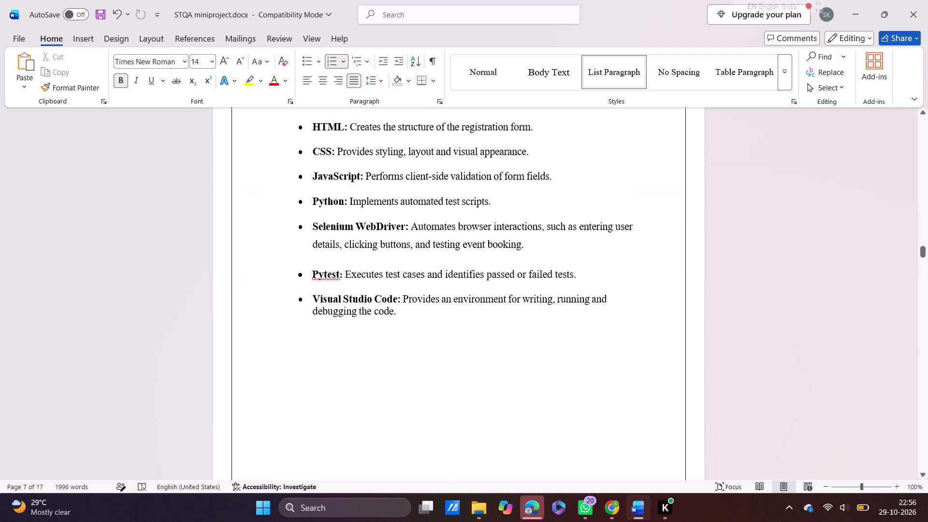
pyautogui.scroll(-8, 305, 370)
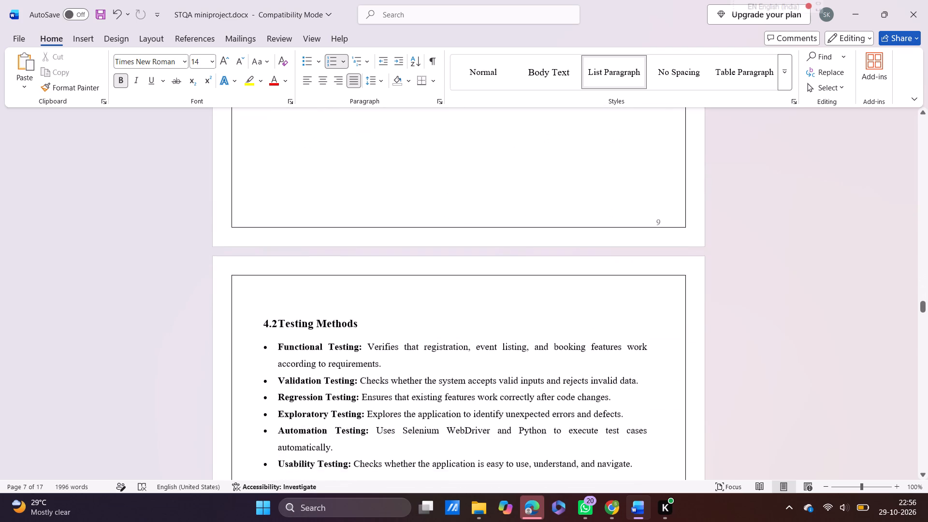
pyautogui.scroll(-1, 305, 370)
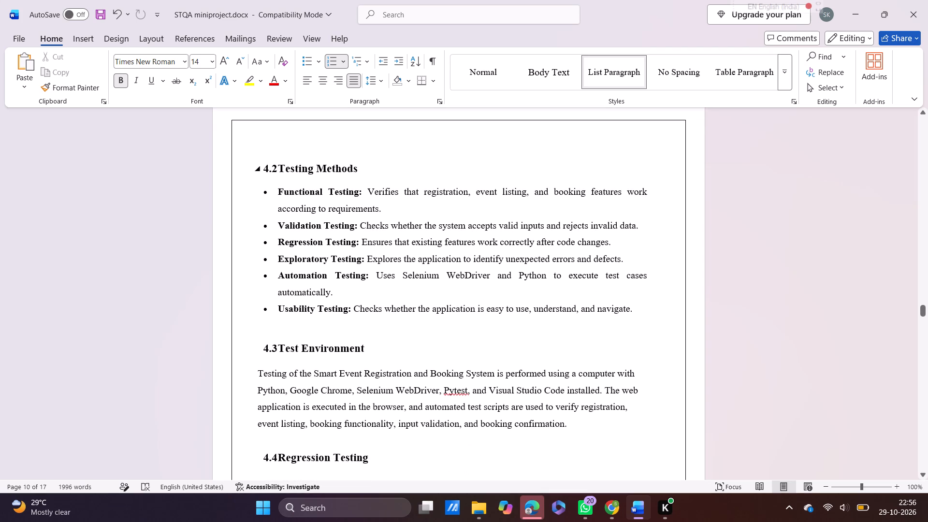
pyautogui.click(282, 168)
pyautogui.press('Left')
pyautogui.press('space')
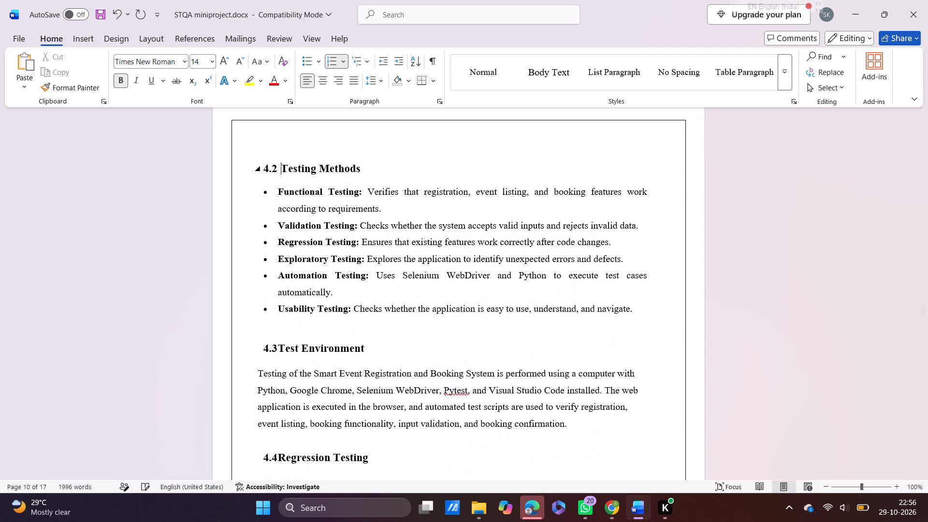
pyautogui.click(278, 352)
pyautogui.press('space')
# Insert a space between the number and text of the 4.4 Regression Testing heading.
pyautogui.scroll(-2, 278, 352)
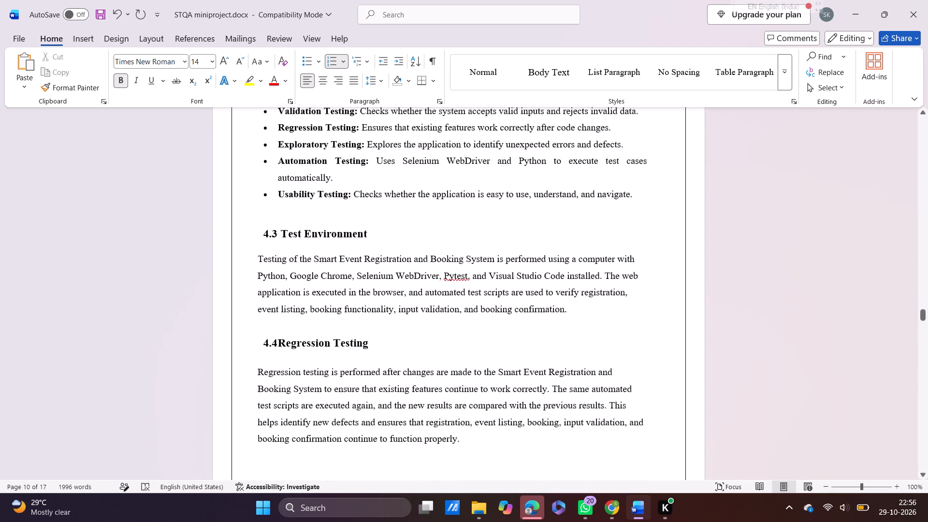
pyautogui.scroll(-1, 278, 352)
pyautogui.click(278, 334)
pyautogui.press('space')
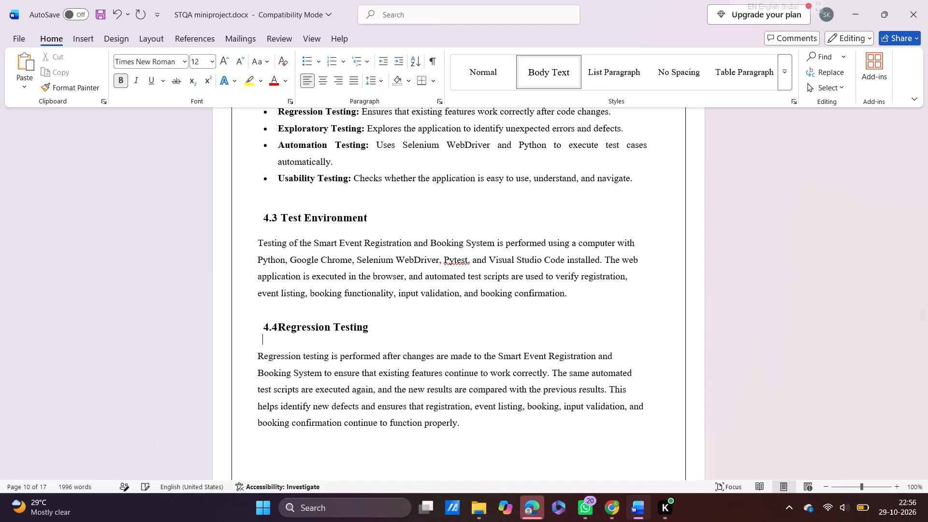
pyautogui.click(277, 327)
pyautogui.press('space')
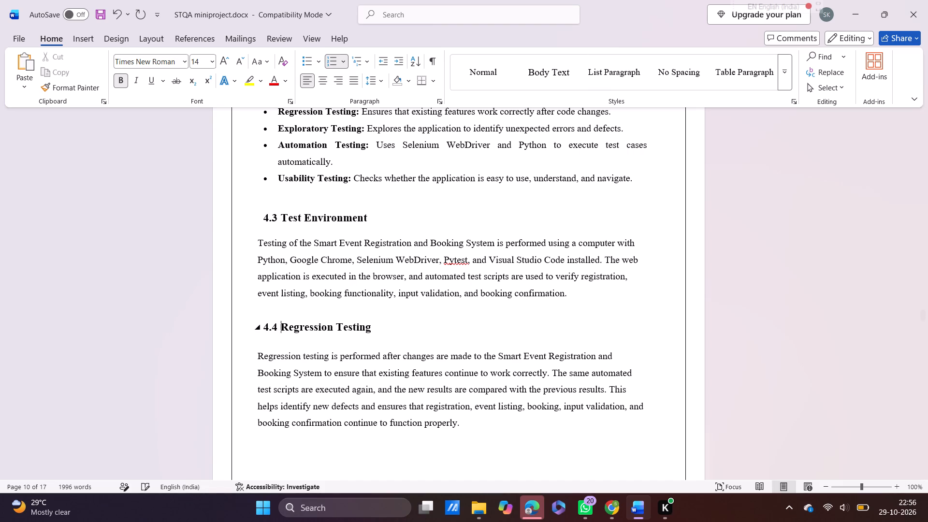
# Insert a space after the numbers of the 6.3 Test Results Table and 6.2 Test Report Generation headings.
pyautogui.scroll(-3, 277, 327)
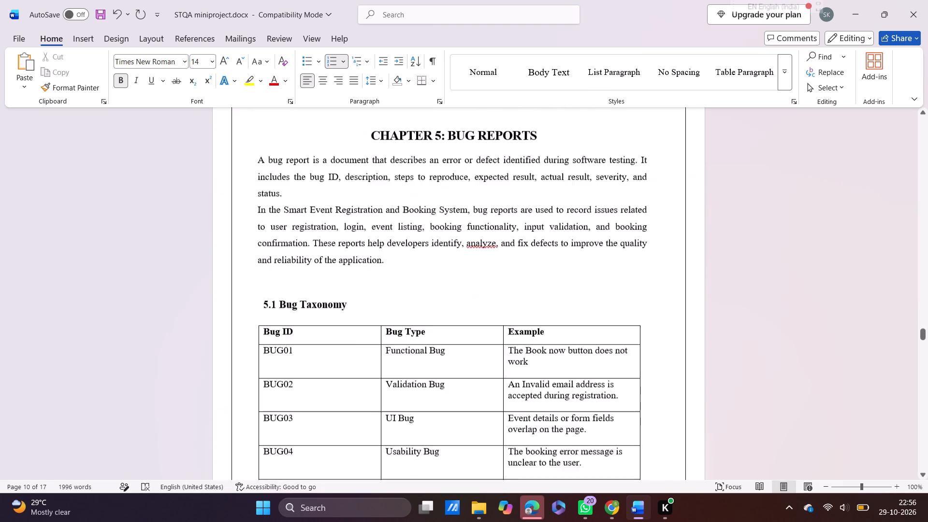
pyautogui.scroll(-3, 282, 309)
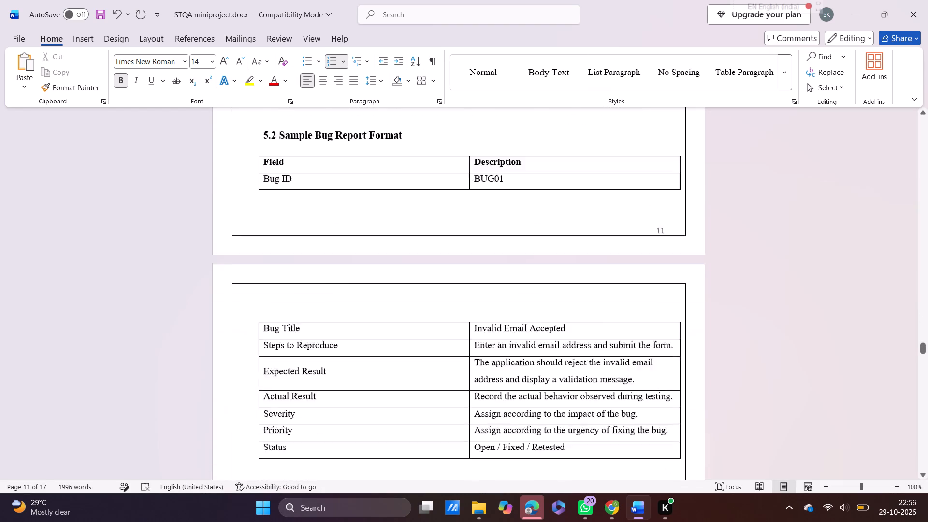
pyautogui.scroll(-4, 282, 309)
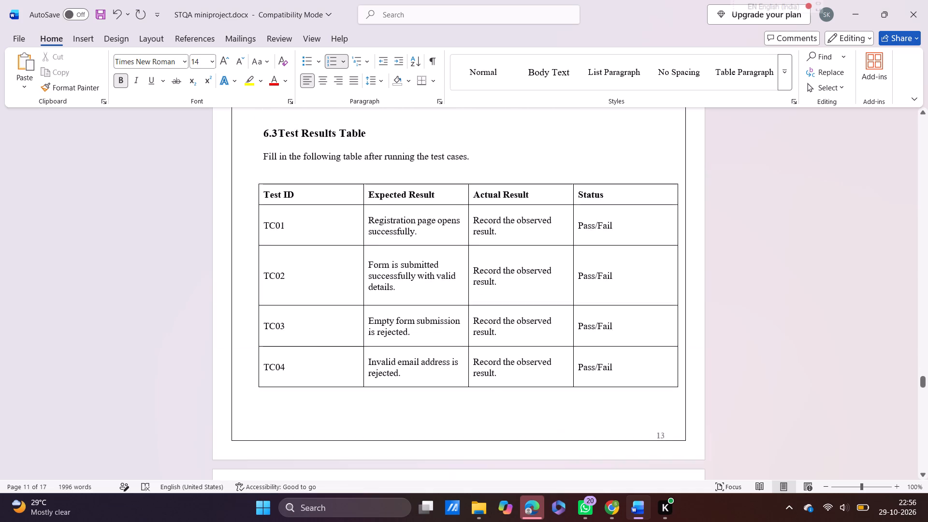
pyautogui.scroll(1, 282, 309)
pyautogui.click(278, 325)
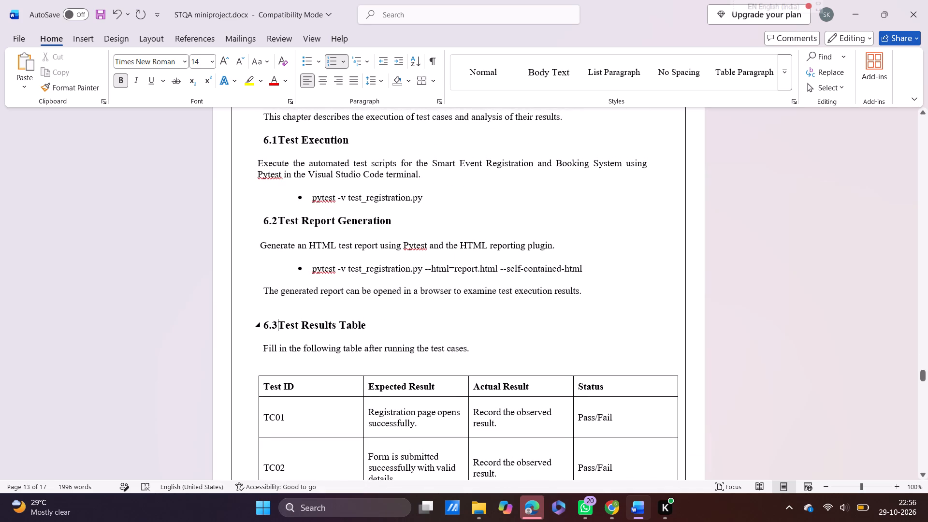
pyautogui.press('space')
pyautogui.scroll(1, 278, 325)
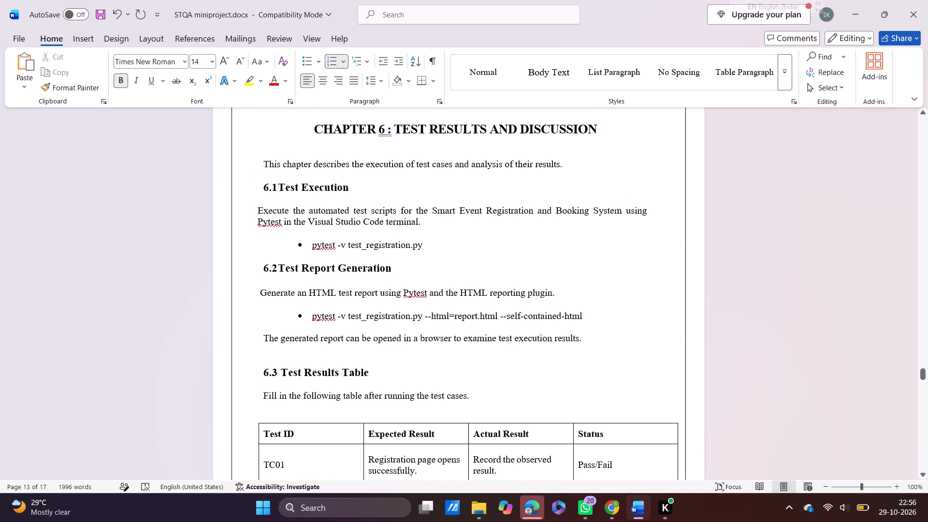
pyautogui.click(275, 270)
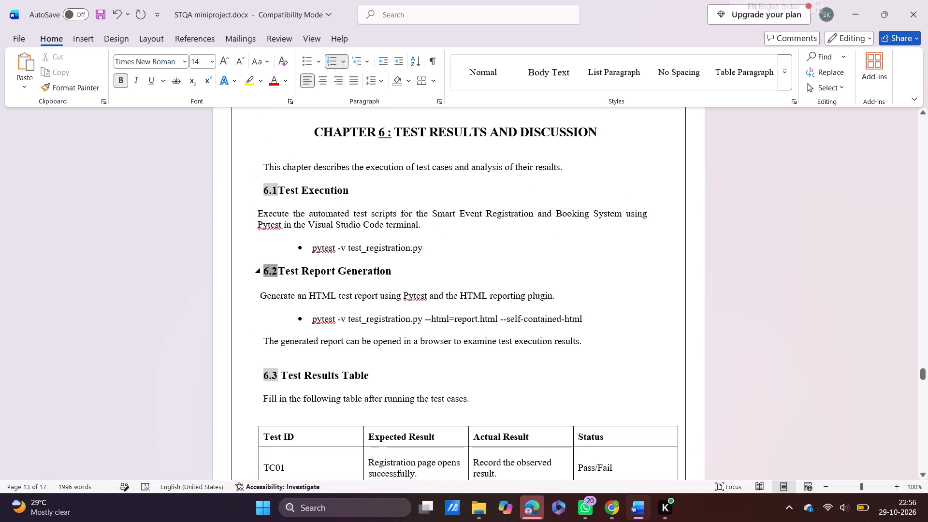
pyautogui.click(278, 270)
pyautogui.press('space')
# Review the remaining pages from the Test Results Table through the Chapter 7 conclusion, and return to the cover page.
pyautogui.scroll(-1, 278, 270)
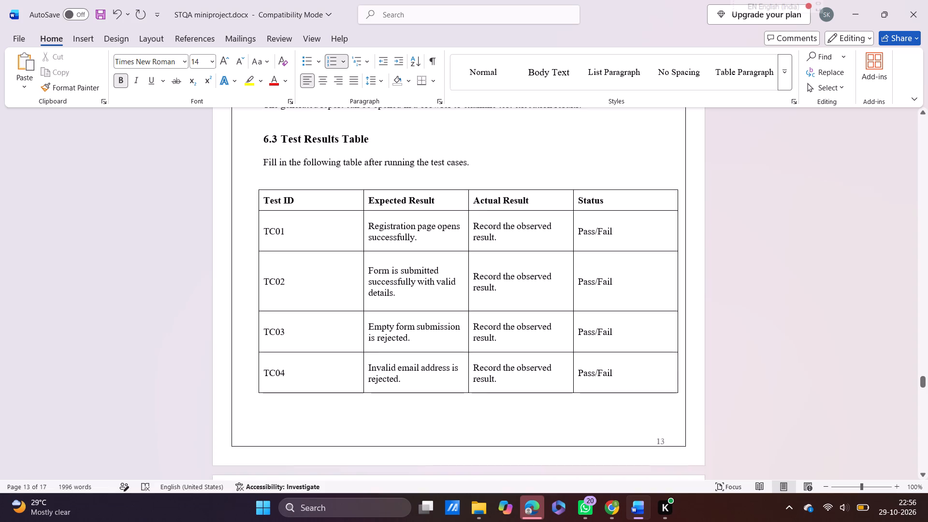
pyautogui.scroll(-2, 278, 270)
pyautogui.scroll(1, 278, 270)
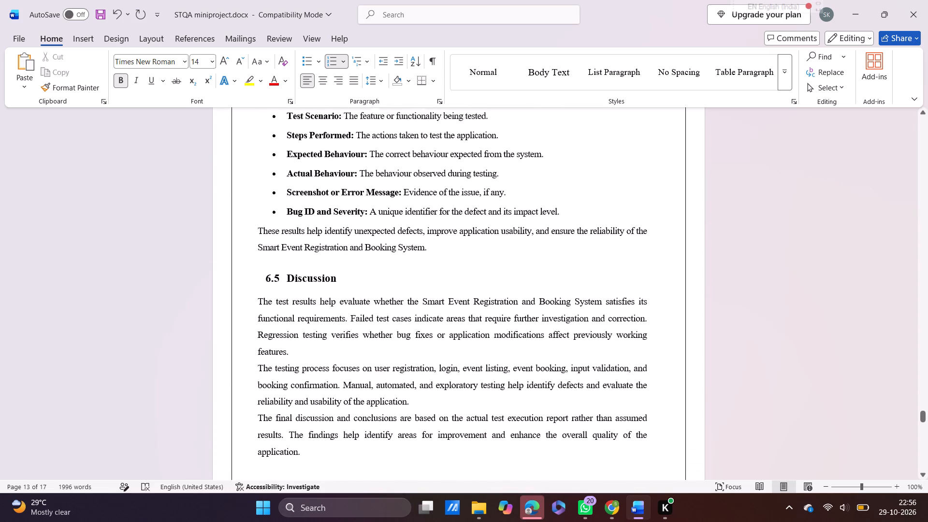
pyautogui.scroll(1, 278, 270)
pyautogui.scroll(-5, 278, 270)
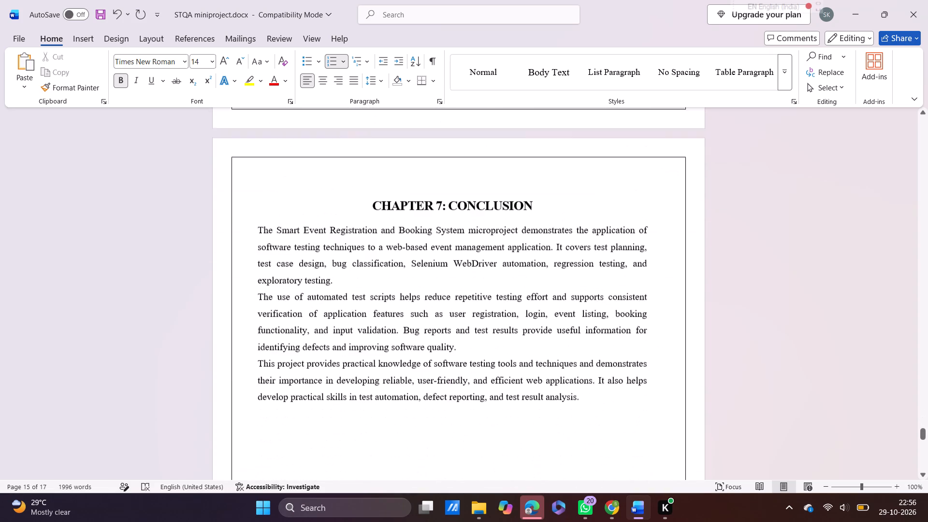
pyautogui.scroll(-4, 278, 270)
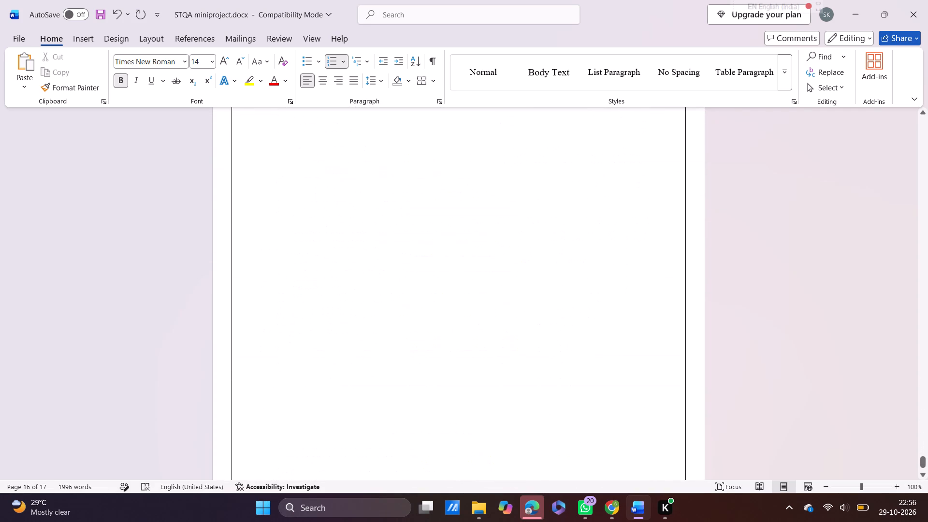
pyautogui.scroll(-3, 278, 270)
pyautogui.scroll(20, 251, 232)
pyautogui.scroll(2, 251, 232)
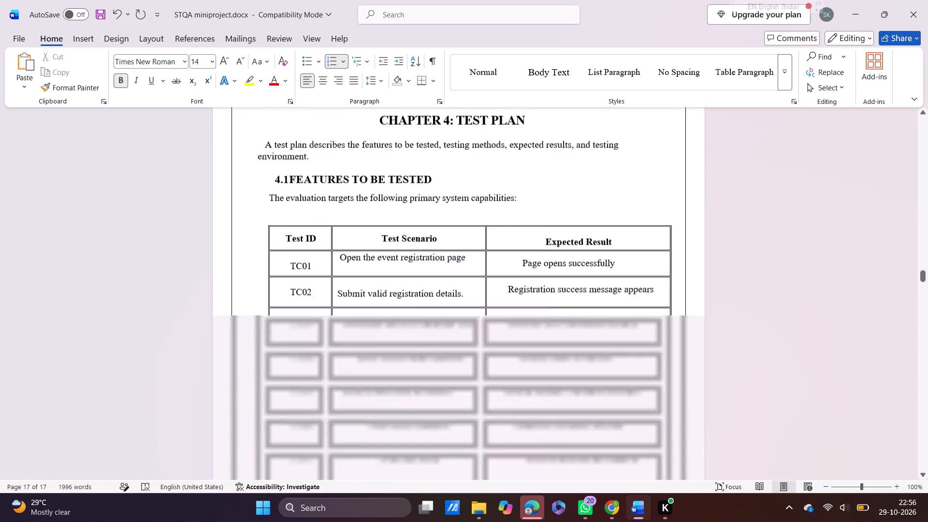
pyautogui.scroll(14, 251, 232)
pyautogui.scroll(7, 251, 232)
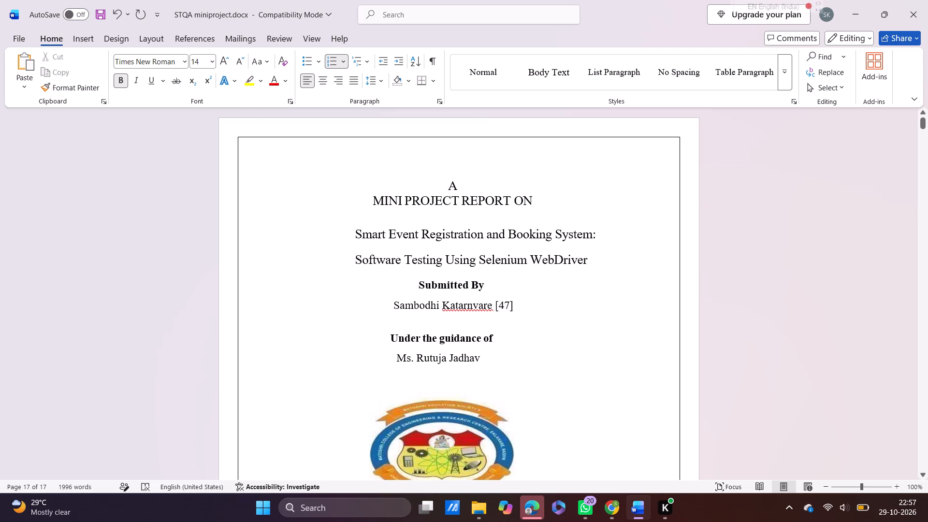
# Join the cover page's "Software Testing Using Selenium WebDriver" line to the title line above, keeping "System" intact and separating them with spaces.
pyautogui.click(355, 266)
pyautogui.press('BackSpace')
pyautogui.press('BackSpace')
pyautogui.press('BackSpace')
pyautogui.press('BackSpace')
pyautogui.press('BackSpace')
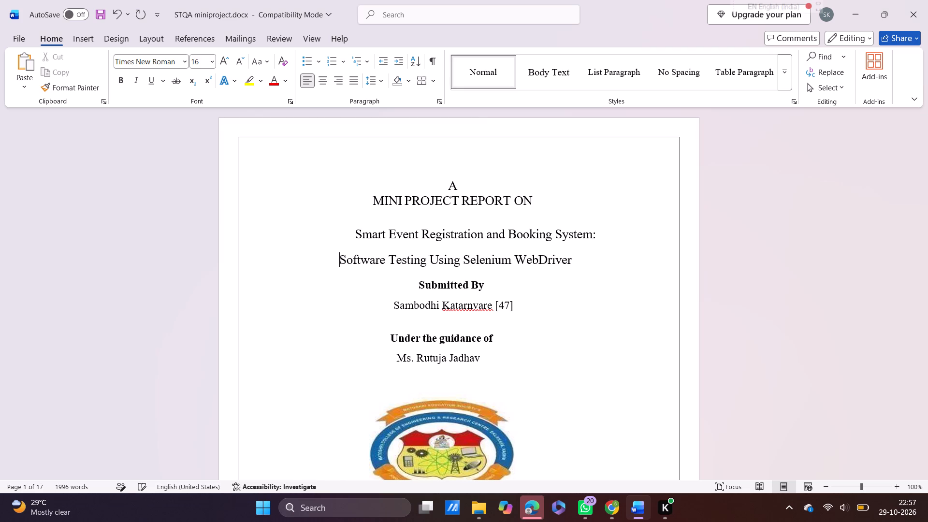
pyautogui.press('BackSpace')
pyautogui.press('BackSpace')
pyautogui.press('BackSpace')
pyautogui.press('BackSpace')
pyautogui.press('BackSpace')
pyautogui.press('BackSpace')
pyautogui.press('BackSpace')
pyautogui.press('BackSpace')
pyautogui.press('BackSpace')
pyautogui.press('BackSpace')
pyautogui.press('BackSpace')
pyautogui.press('BackSpace')
pyautogui.press('BackSpace')
pyautogui.press('BackSpace')
pyautogui.press('BackSpace')
pyautogui.press('BackSpace')
pyautogui.press('BackSpace')
pyautogui.press('BackSpace')
pyautogui.press('BackSpace')
pyautogui.press('BackSpace')
pyautogui.press('BackSpace')
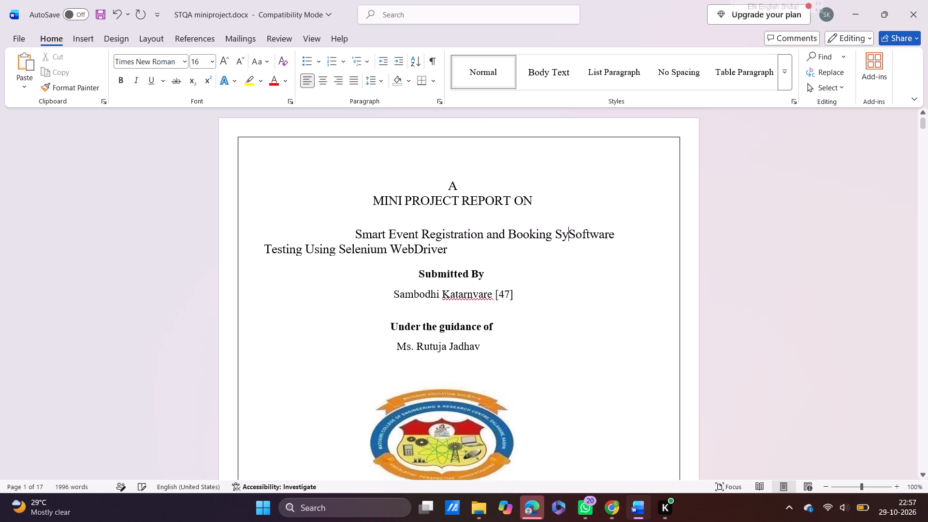
pyautogui.hotkey('ctrl', 'z')
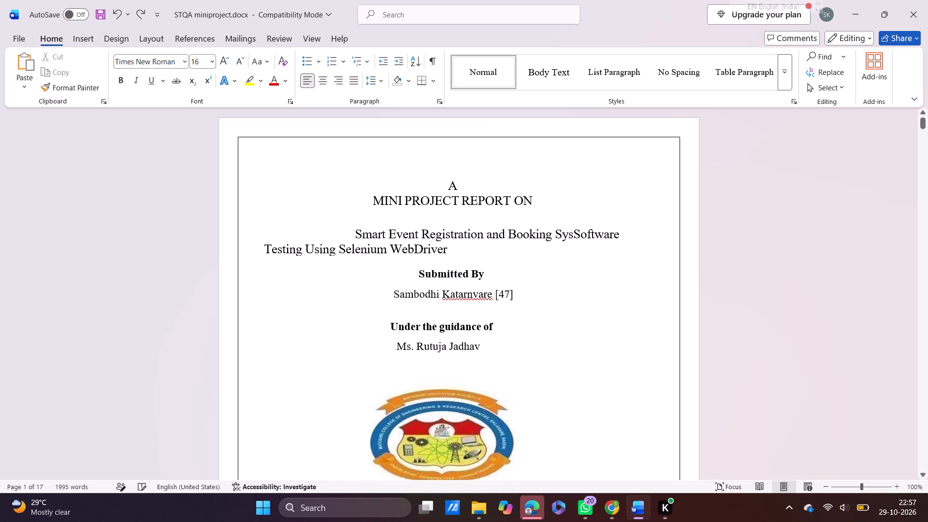
pyautogui.hotkey('ctrl', 'z')
pyautogui.hotkey('ctrl', 'z')
pyautogui.hotkey('ctrl', 'z')
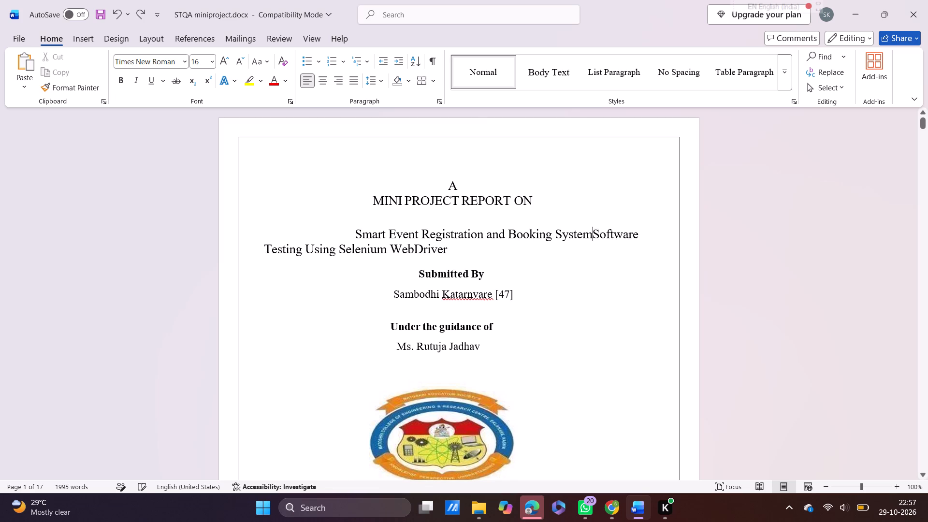
pyautogui.press('space')
pyautogui.press('space')
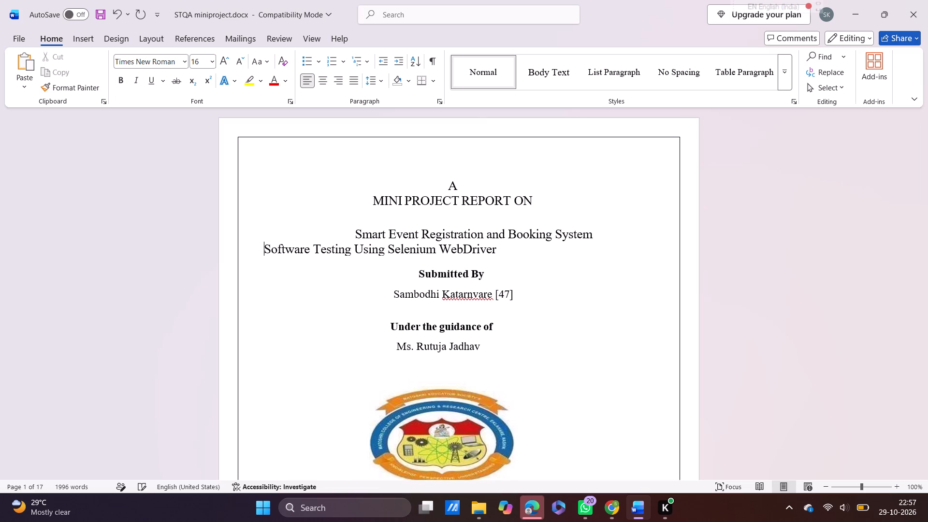
pyautogui.press('space')
pyautogui.press('space')
pyautogui.press('space')
pyautogui.press('space')
pyautogui.press('space')
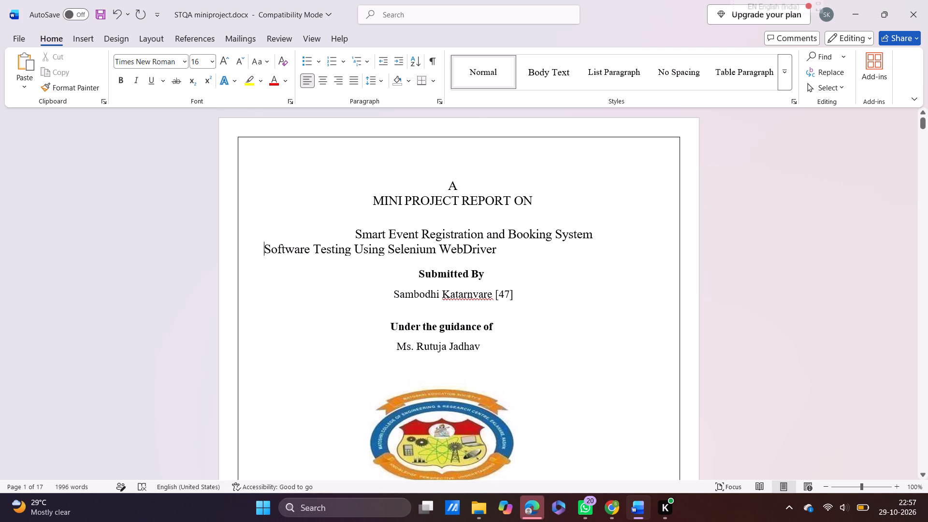
# Restore the colon directly after "Booking System" in the cover page title.
pyautogui.click(599, 239)
pyautogui.press('space')
pyautogui.press('BackSpace')
pyautogui.press('BackSpace')
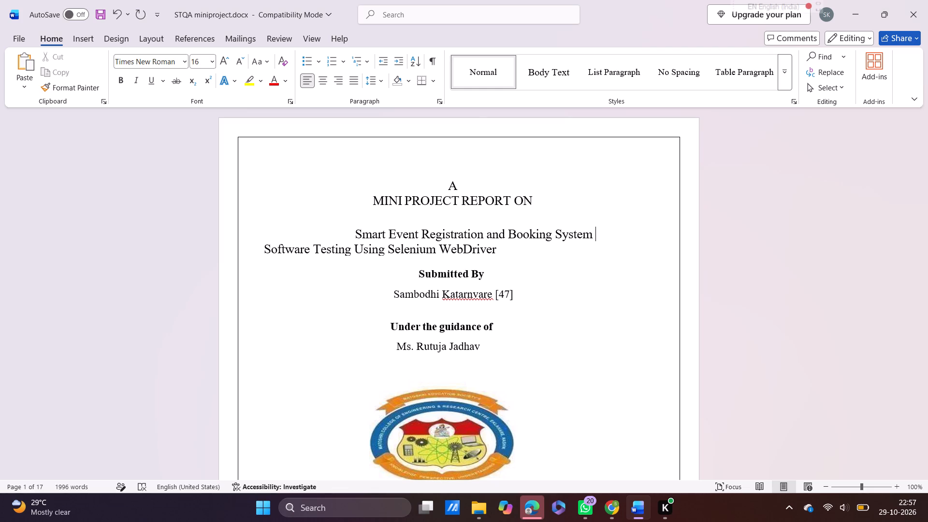
pyautogui.press('BackSpace')
pyautogui.hotkey('shift', ':')
pyautogui.press('space')
# Delete "Software Testing Using Selenium WebDriver" and the extra spaces before it from the cover page title.
pyautogui.click(504, 249)
pyautogui.press('BackSpace')
pyautogui.press('BackSpace')
pyautogui.press('BackSpace')
pyautogui.press('BackSpace')
pyautogui.press('BackSpace')
pyautogui.press('BackSpace')
pyautogui.press('BackSpace')
pyautogui.press('BackSpace')
pyautogui.press('BackSpace')
pyautogui.press('BackSpace')
pyautogui.press('BackSpace')
pyautogui.press('BackSpace')
pyautogui.press('BackSpace')
pyautogui.press('BackSpace')
pyautogui.press('BackSpace')
pyautogui.press('BackSpace')
pyautogui.press('BackSpace')
pyautogui.press('BackSpace')
pyautogui.press('BackSpace')
pyautogui.press('BackSpace')
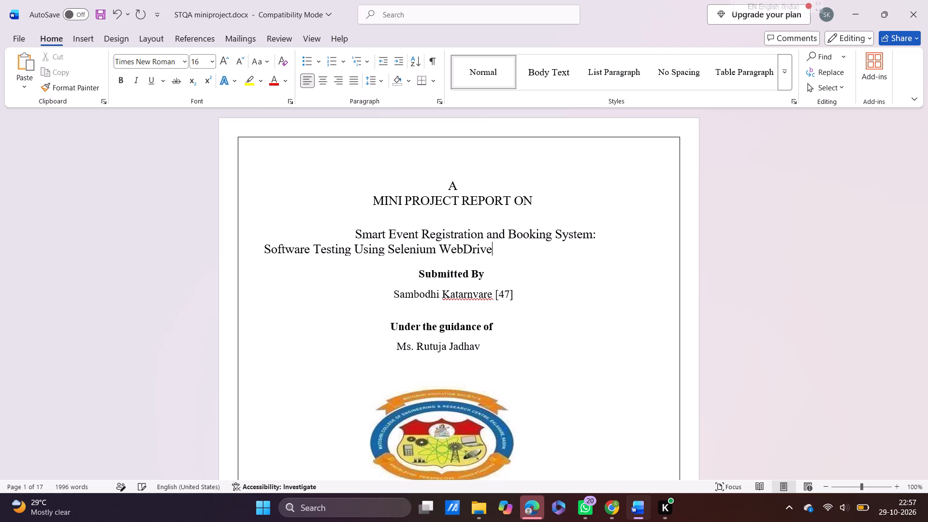
pyautogui.press('BackSpace')
pyautogui.press('BackSpace')
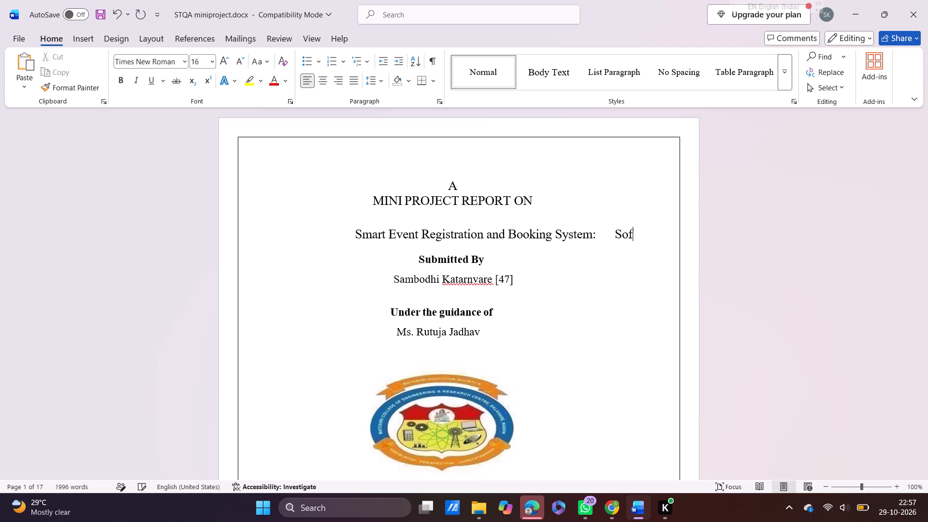
pyautogui.press('BackSpace')
pyautogui.press('BackSpace')
pyautogui.press('BackSpace')
pyautogui.press('BackSpace')
pyautogui.press('BackSpace')
pyautogui.press('BackSpace')
pyautogui.press('BackSpace')
pyautogui.press('BackSpace')
# Remove leading spaces before "Smart Event Registration and Booking System:" to shift the title closer to the page's left margin.
pyautogui.click(359, 238)
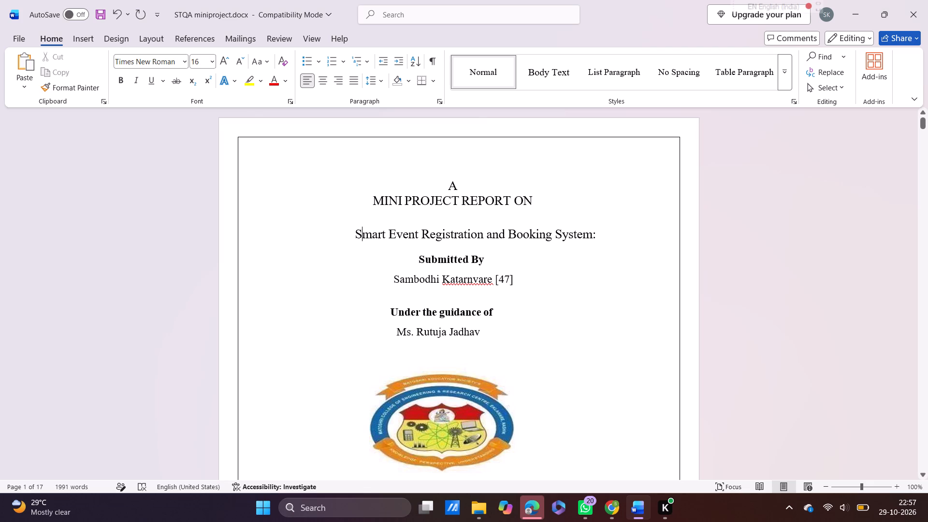
pyautogui.press('Left')
pyautogui.press('BackSpace')
pyautogui.press('BackSpace')
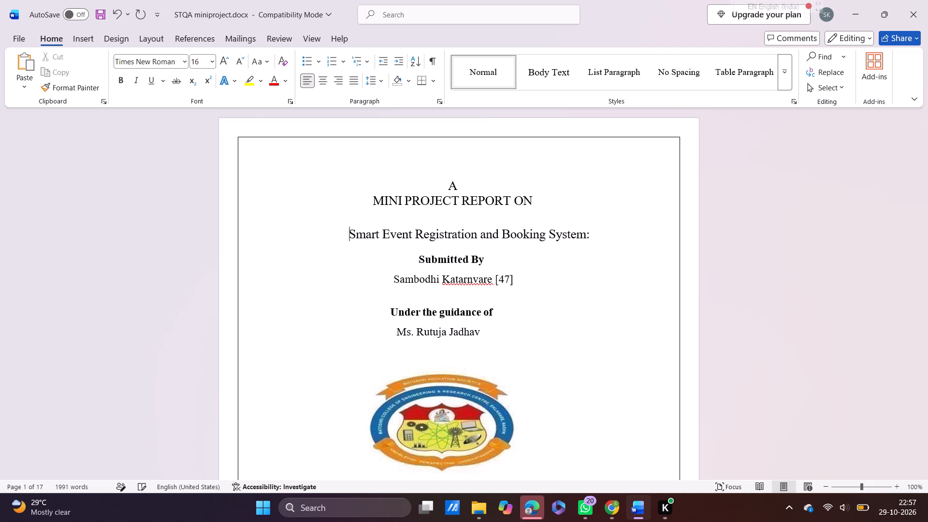
pyautogui.press('BackSpace')
pyautogui.press('BackSpace')
pyautogui.press('BackSpace')
pyautogui.press('BackSpace')
pyautogui.press('BackSpace')
pyautogui.press('BackSpace')
pyautogui.press('BackSpace')
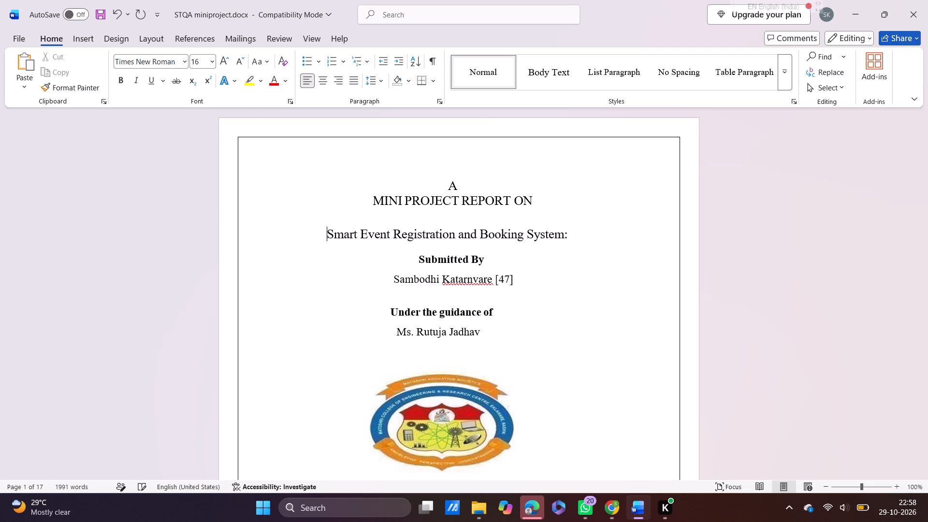
pyautogui.press('BackSpace')
pyautogui.press('BackSpace')
pyautogui.press('BackSpace')
pyautogui.press('BackSpace')
pyautogui.press('BackSpace')
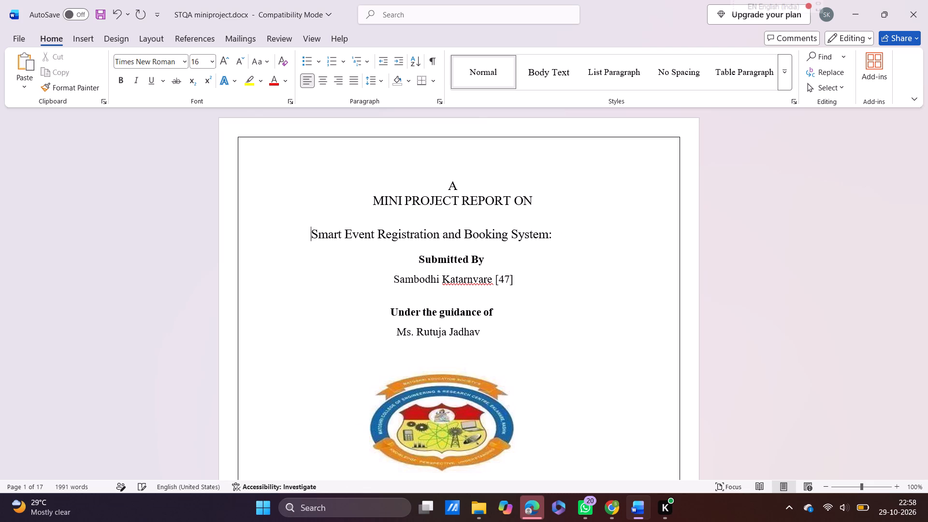
pyautogui.press('BackSpace')
pyautogui.press('BackSpace')
pyautogui.press('BackSpace')
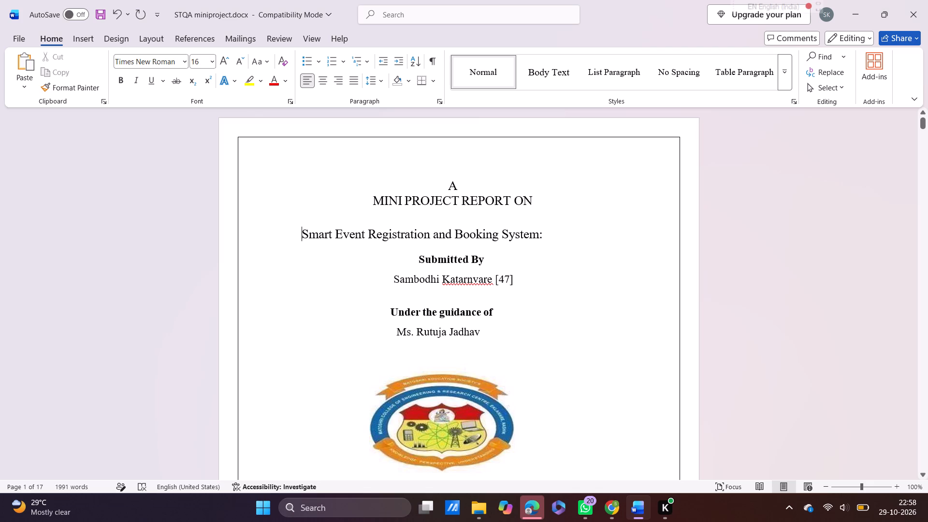
# Add "Software Testing Using Selenium WebDriver" after "Smart Event Registration and Booking System:" in the cover page title.
pyautogui.click(559, 240)
pyautogui.press('BackSpace')
pyautogui.press('space')
pyautogui.write('oft')
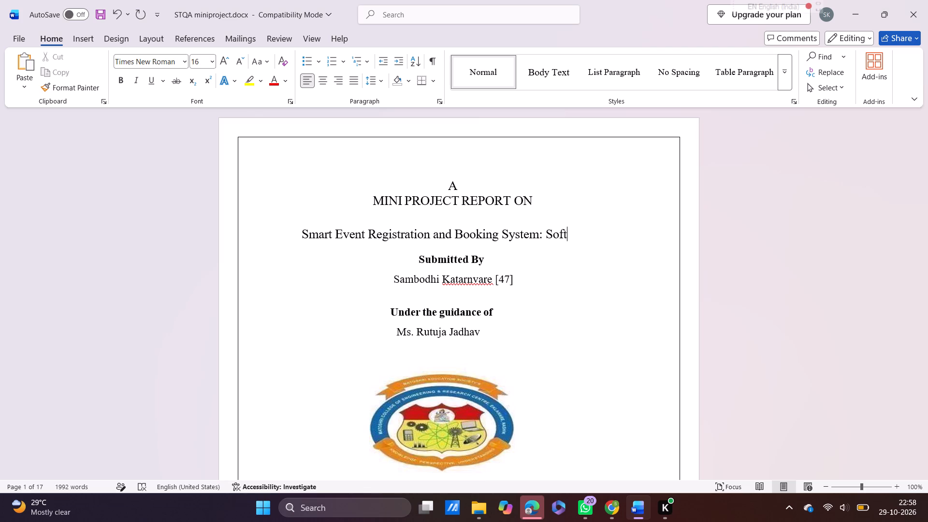
pyautogui.write('ware')
pyautogui.press('space')
pyautogui.press('u')
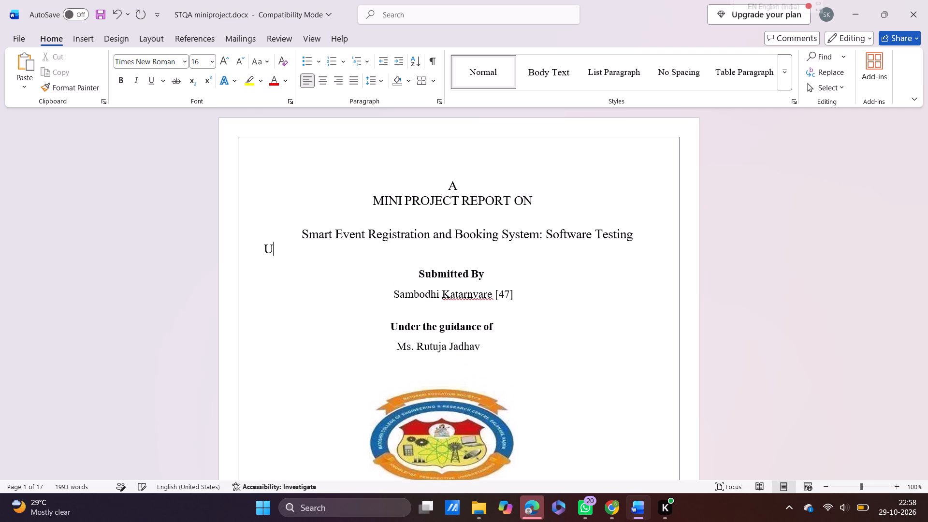
pyautogui.write('sing')
pyautogui.press('space')
pyautogui.write('elen')
pyautogui.write('ium')
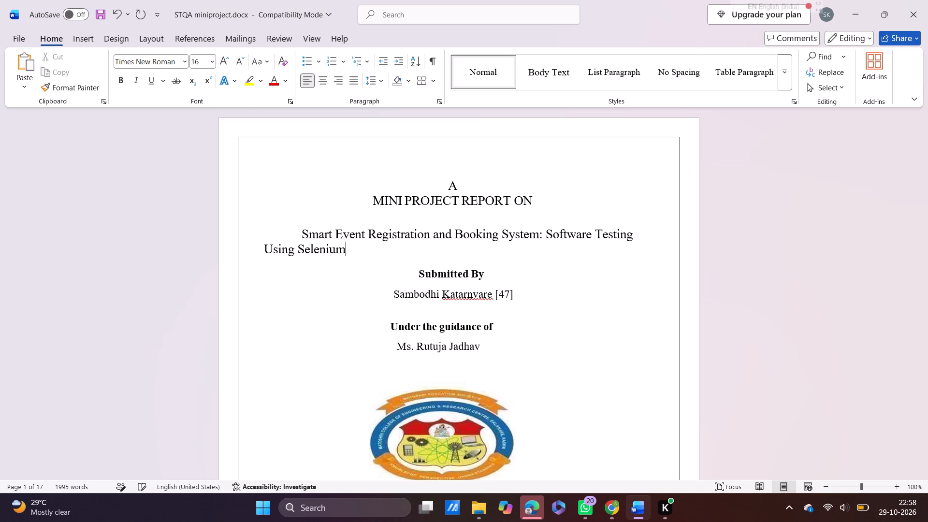
pyautogui.press('space')
pyautogui.press('e')
pyautogui.write('iver')
pyautogui.press('space')
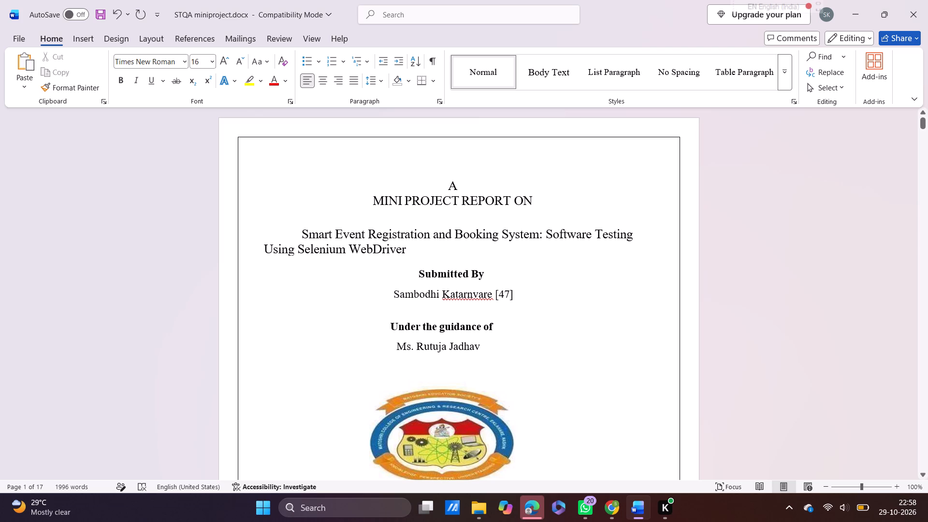
# Center the full project title paragraph horizontally on the cover page.
pyautogui.click(262, 250)
pyautogui.press('space')
pyautogui.press('space')
pyautogui.press('space')
pyautogui.press('space')
pyautogui.press('space')
pyautogui.click(322, 84)
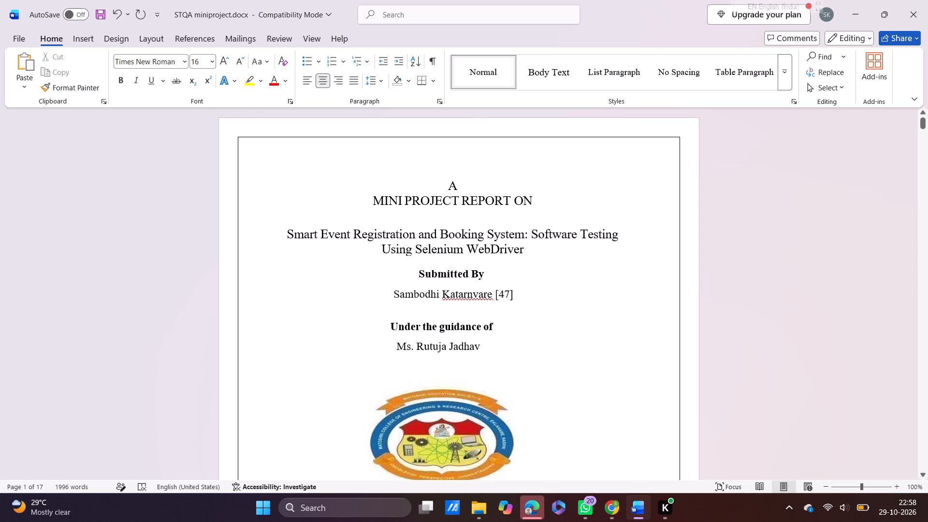
# Slightly increase the line spacing of the two-line project title on the cover page.
pyautogui.click(290, 235)
pyautogui.moveTo(290, 235); pyautogui.dragTo(513, 256)
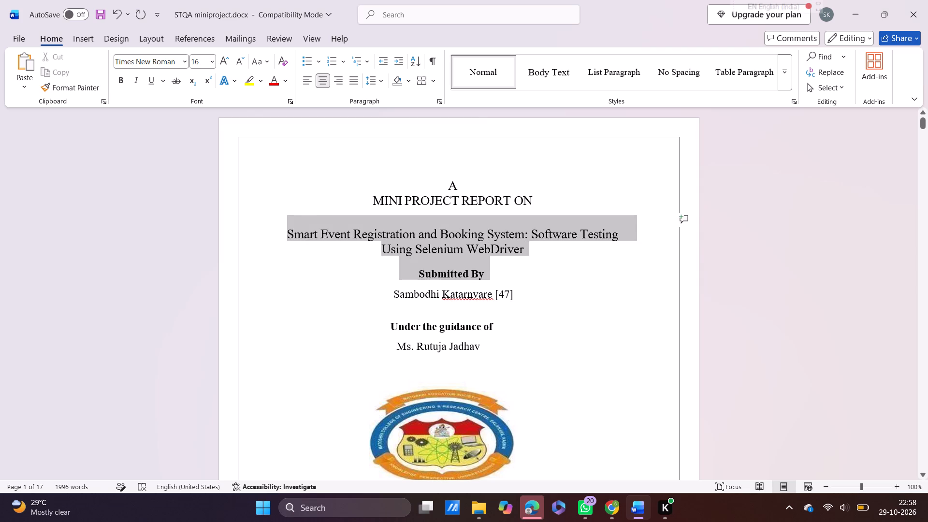
pyautogui.moveTo(513, 256); pyautogui.dragTo(513, 256)
pyautogui.click(513, 260)
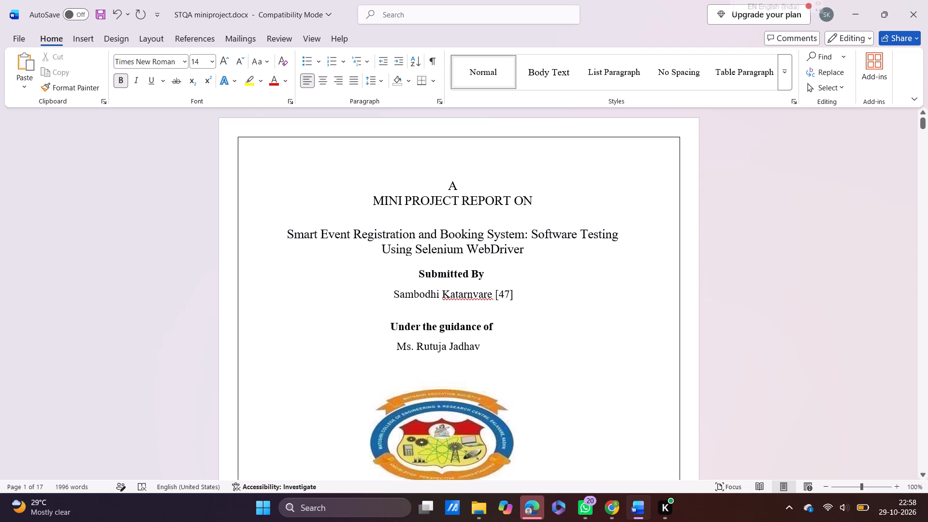
pyautogui.click(287, 232)
pyautogui.moveTo(287, 232); pyautogui.dragTo(512, 249)
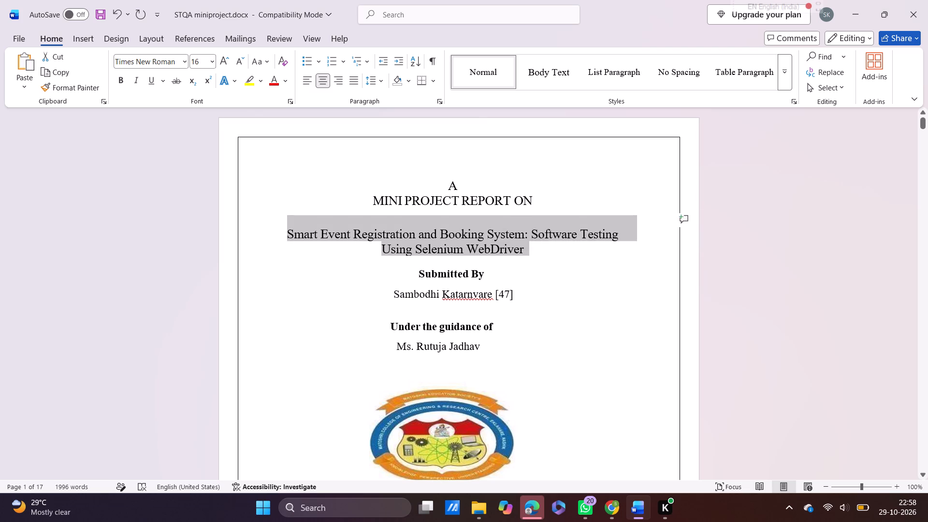
pyautogui.click(406, 85)
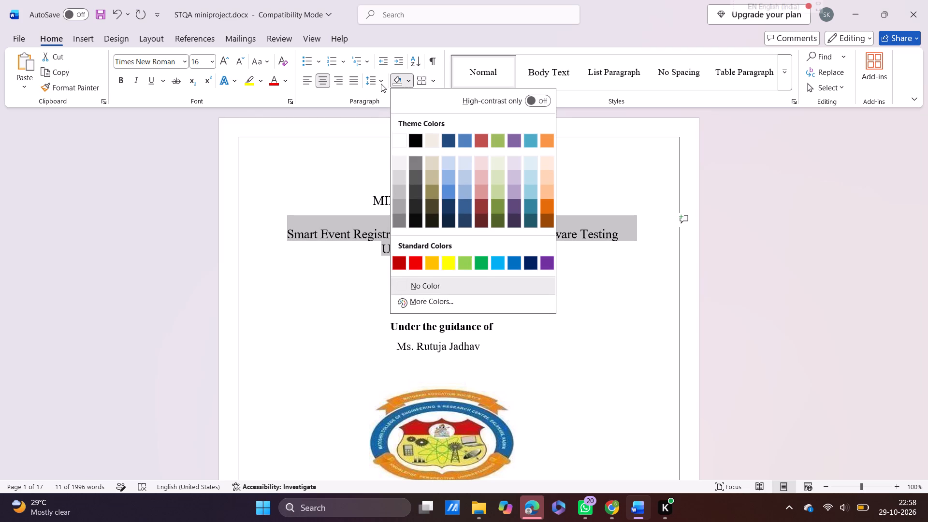
pyautogui.click(381, 84)
pyautogui.click(386, 115)
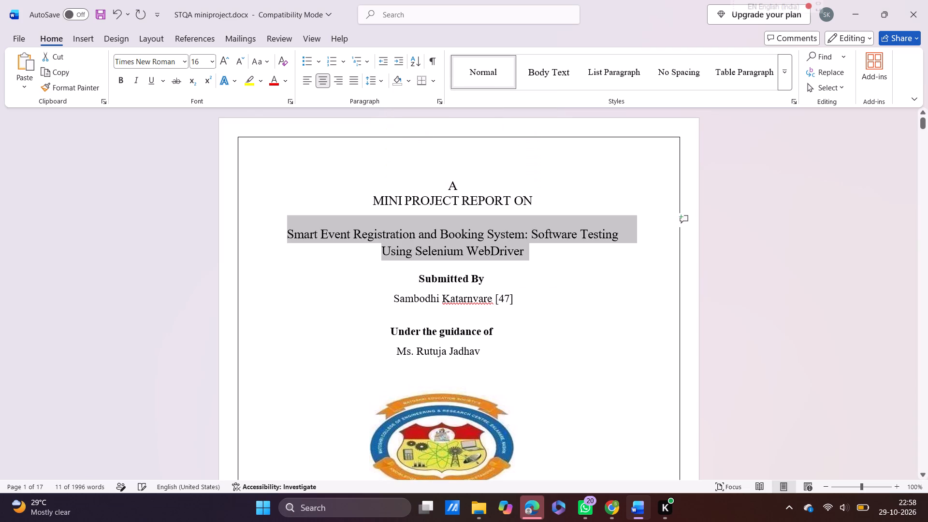
pyautogui.click(322, 326)
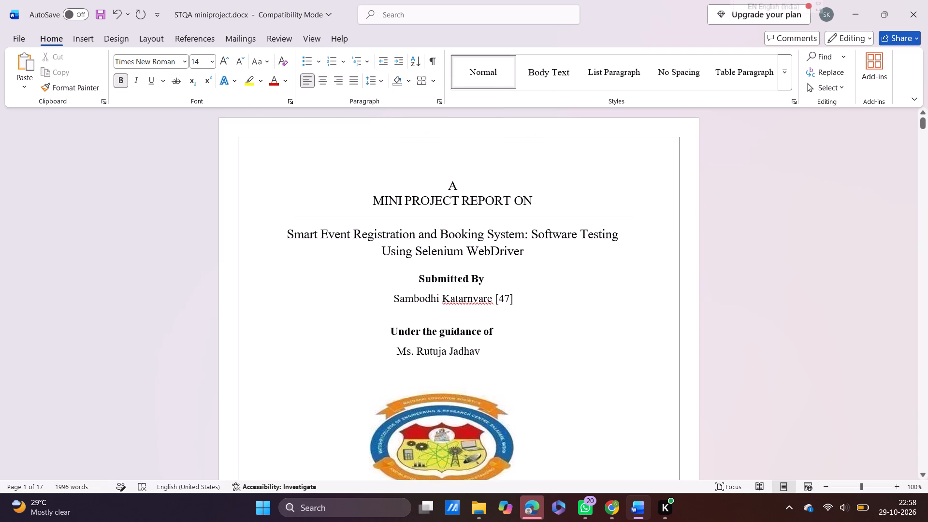
# Insert the missing "a" between "n" and "v" in the submitter's surname on the cover page.
pyautogui.click(475, 304)
pyautogui.click(472, 303)
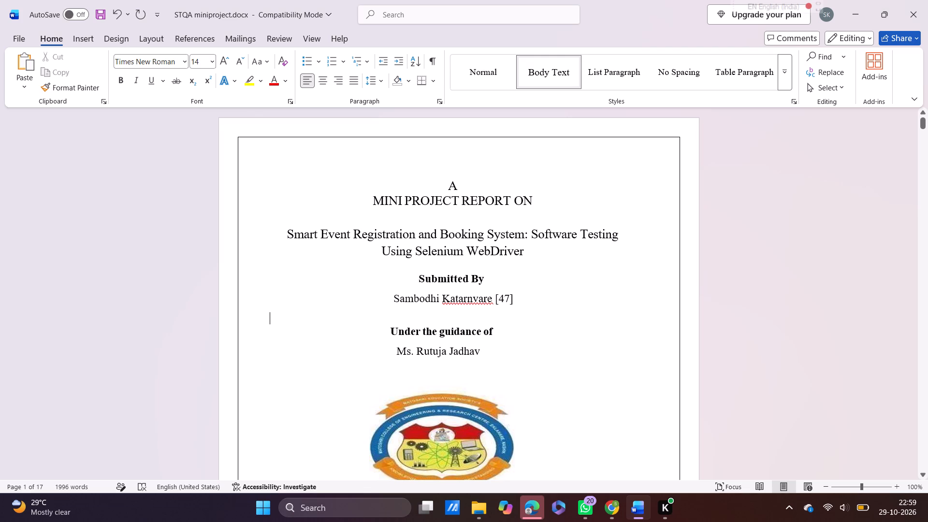
pyautogui.press('a')
pyautogui.click(543, 401)
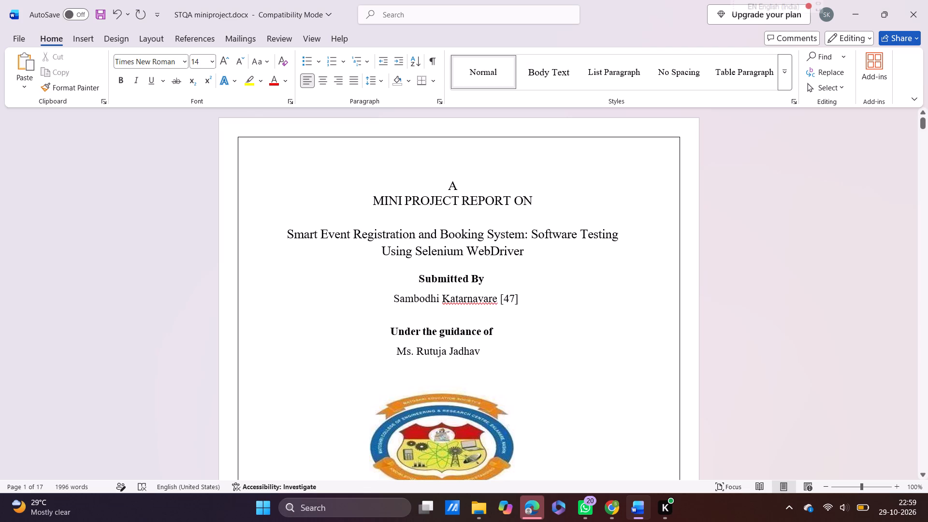
# Save a PDF copy of the report to the Desktop folder as "STQA miniproject.pdf".
pyautogui.scroll(-2, 543, 401)
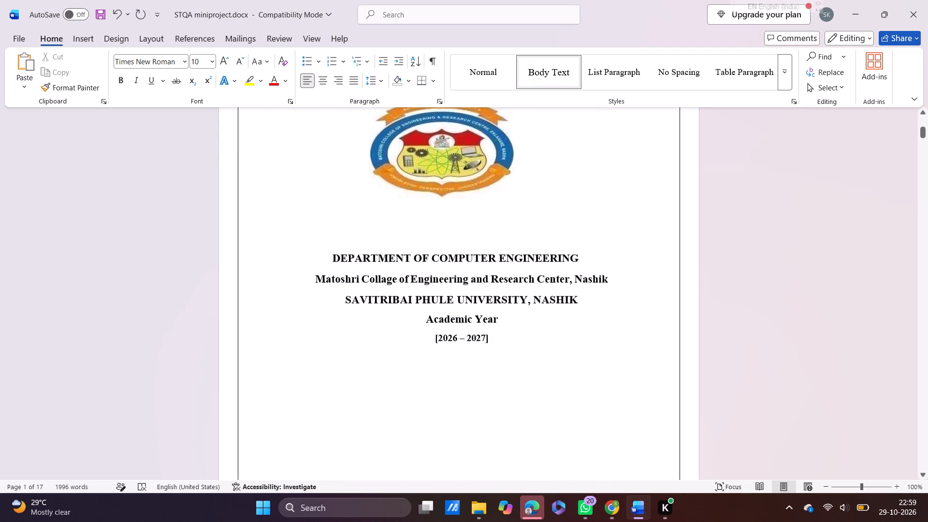
pyautogui.scroll(-5, 543, 401)
pyautogui.scroll(2, 543, 401)
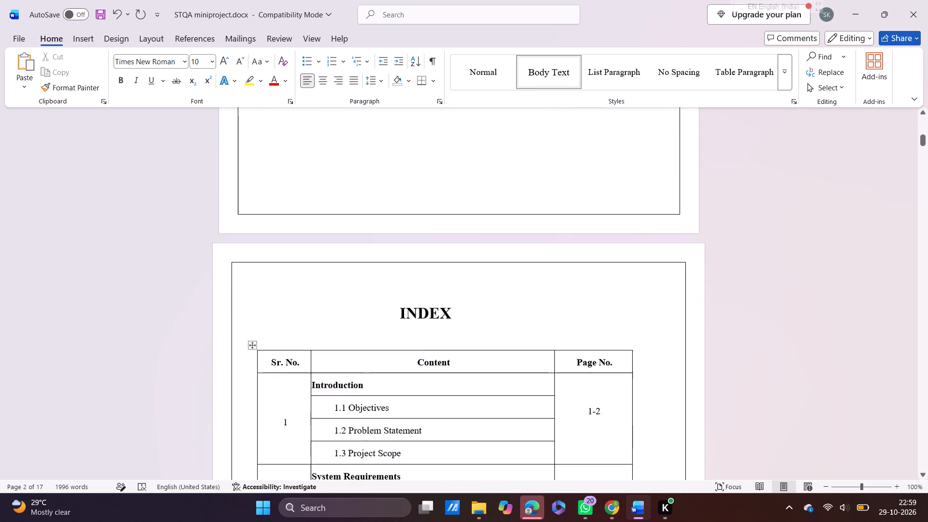
pyautogui.click(17, 35)
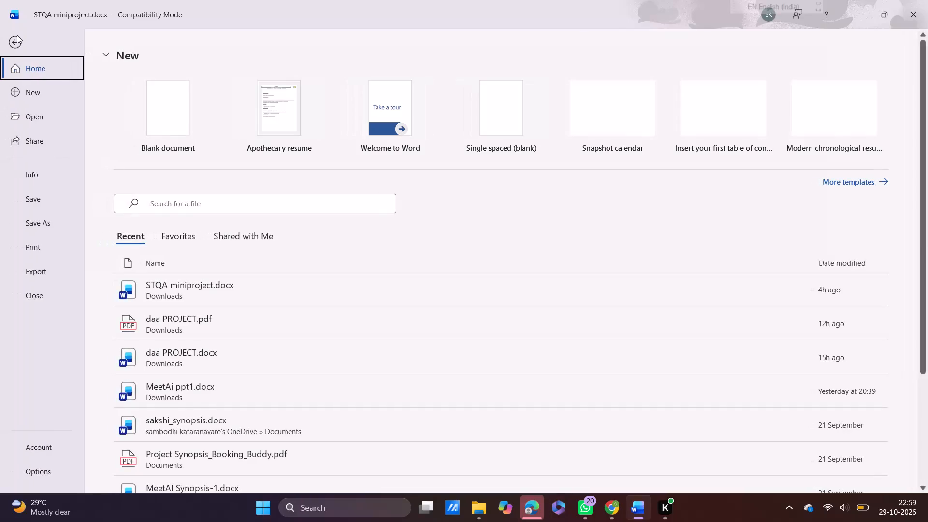
pyautogui.click(39, 222)
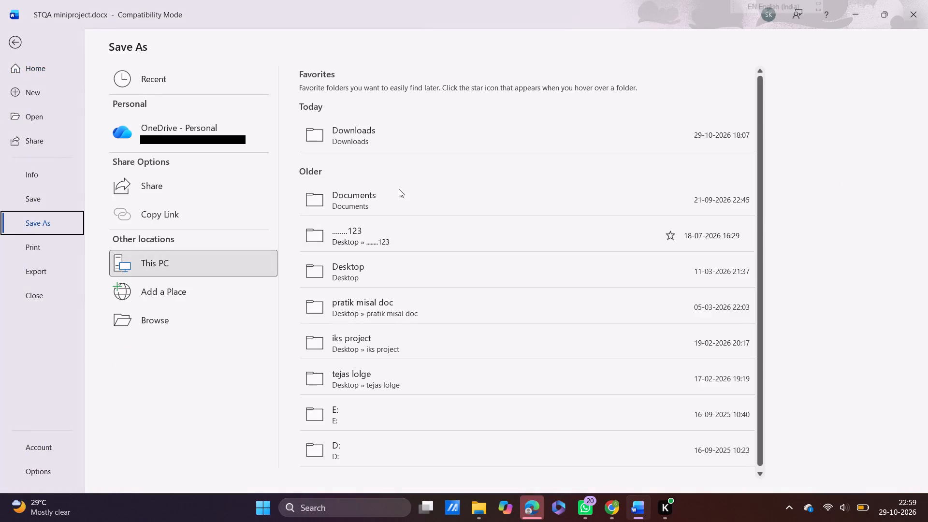
pyautogui.doubleClick(400, 189)
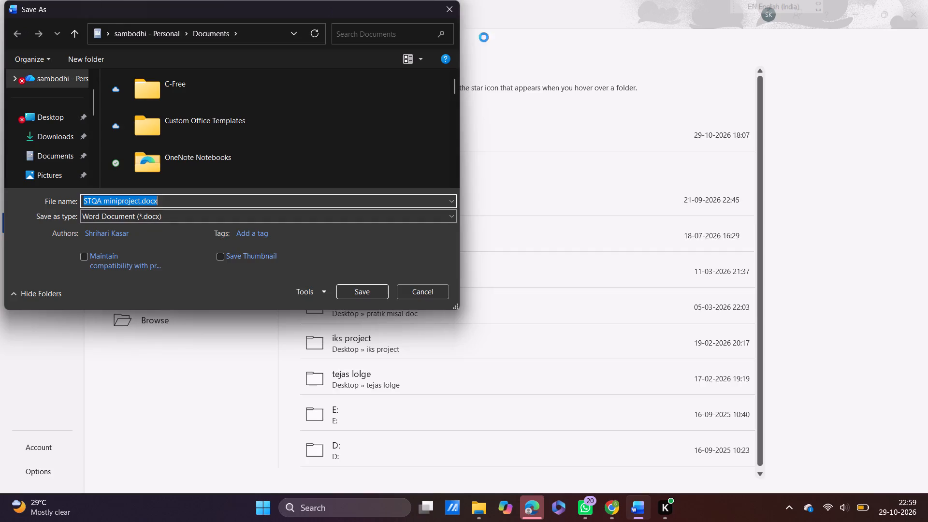
pyautogui.click(454, 18)
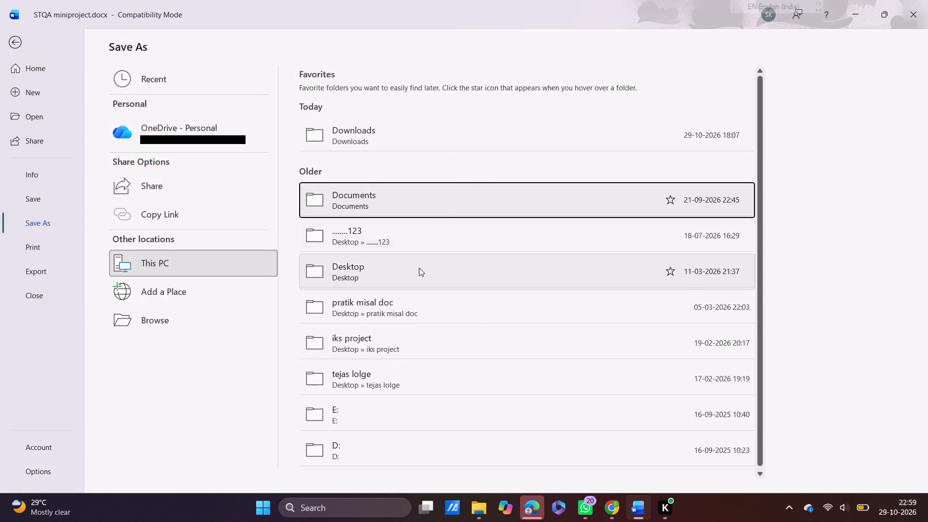
pyautogui.doubleClick(419, 268)
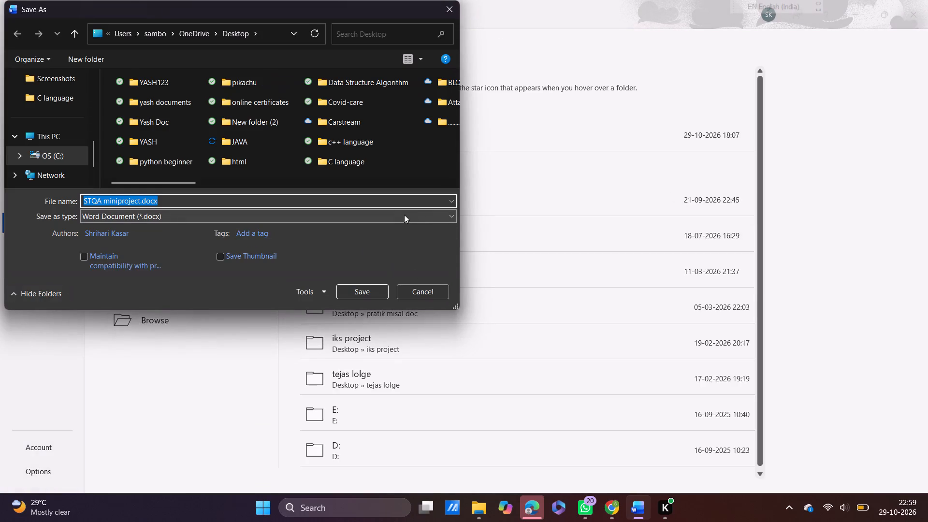
pyautogui.click(440, 211)
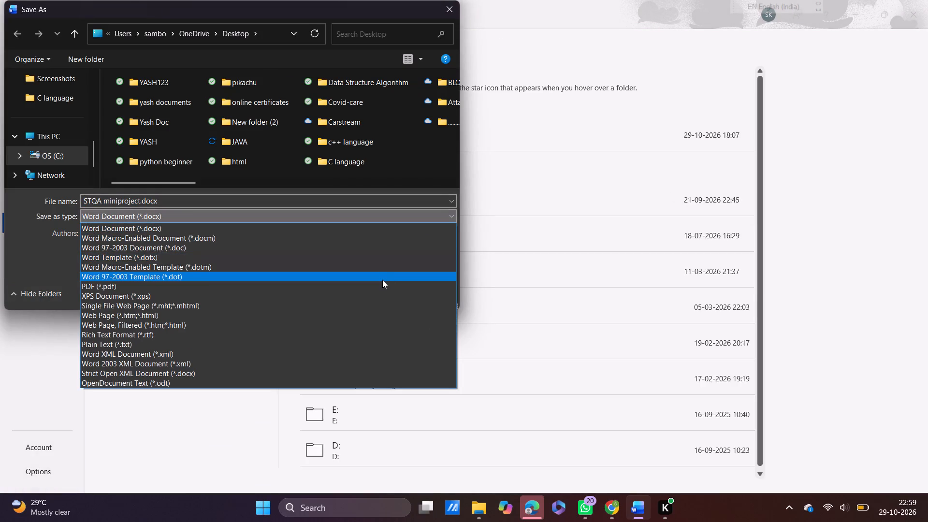
pyautogui.click(380, 290)
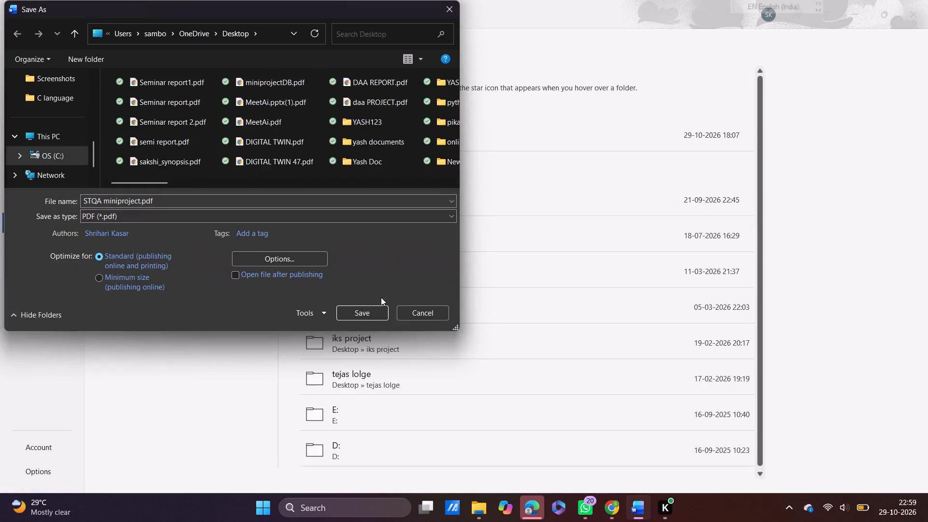
pyautogui.click(378, 317)
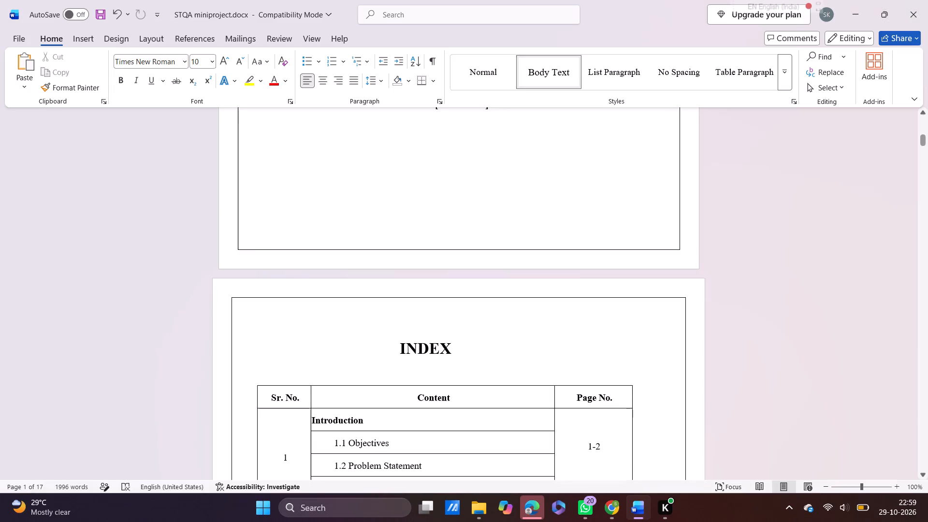
# Switch to File Explorer and open the Desktop folder to look for the exported STQA miniproject PDF.
pyautogui.click(473, 521)
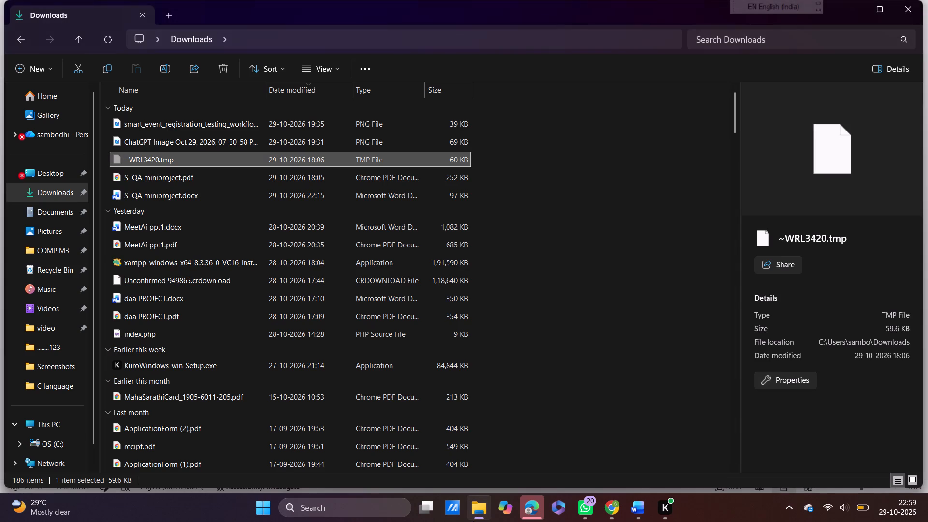
pyautogui.scroll(3, 300, 209)
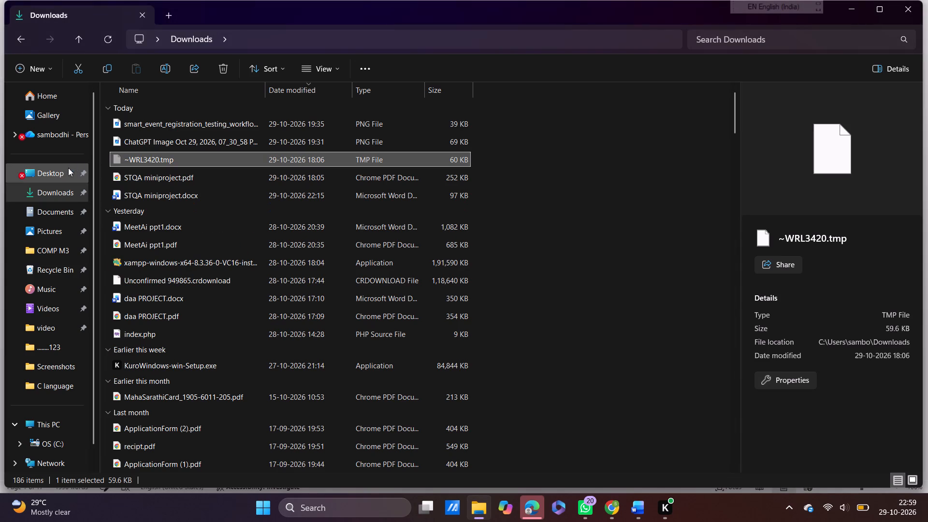
pyautogui.doubleClick(68, 168)
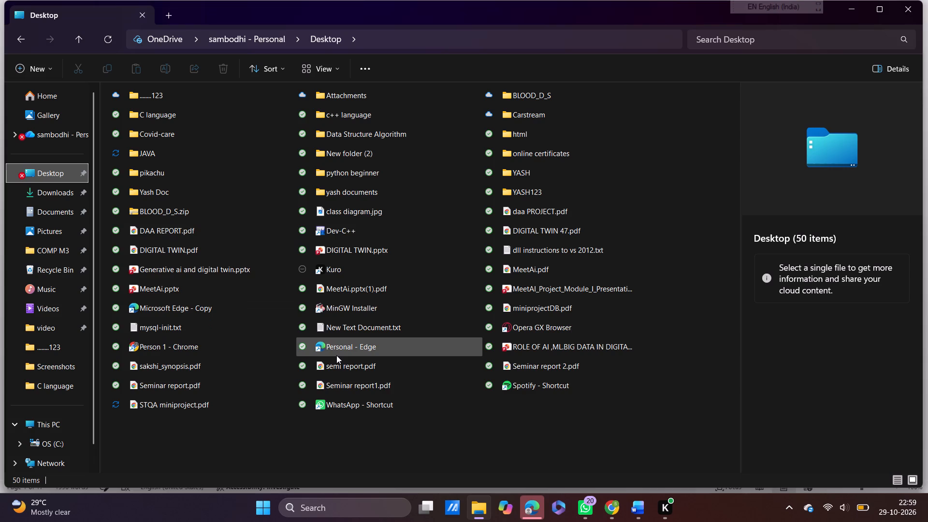
pyautogui.scroll(1, 419, 393)
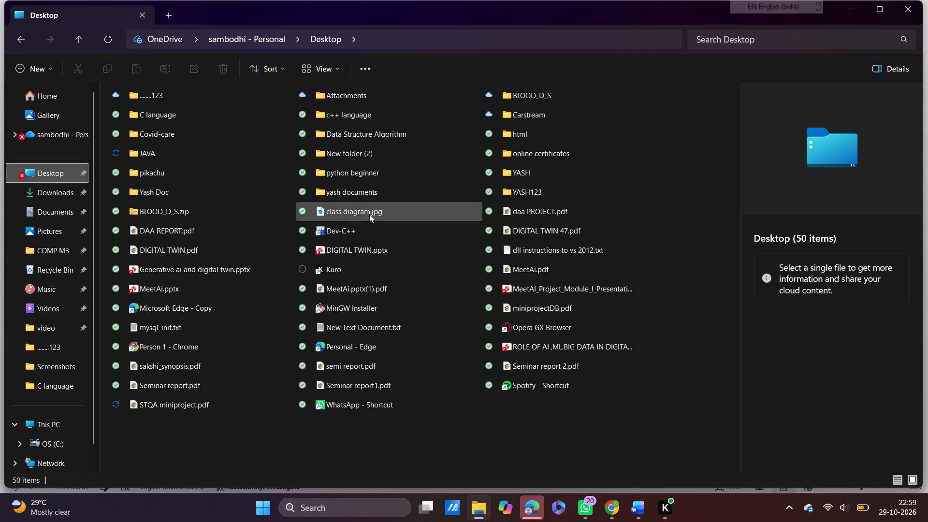
# Switch back to Word and save the STQA miniproject.docx report under its existing name.
pyautogui.click(638, 511)
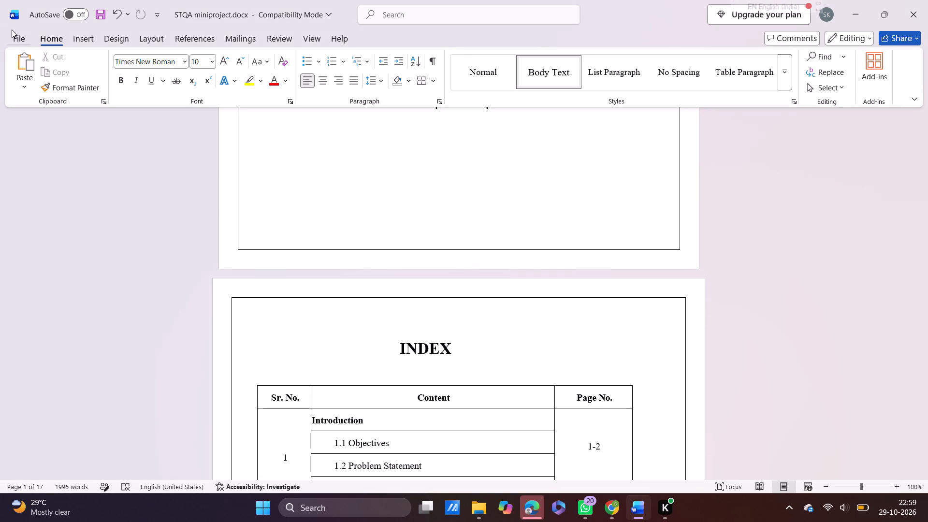
pyautogui.click(12, 29)
pyautogui.click(48, 199)
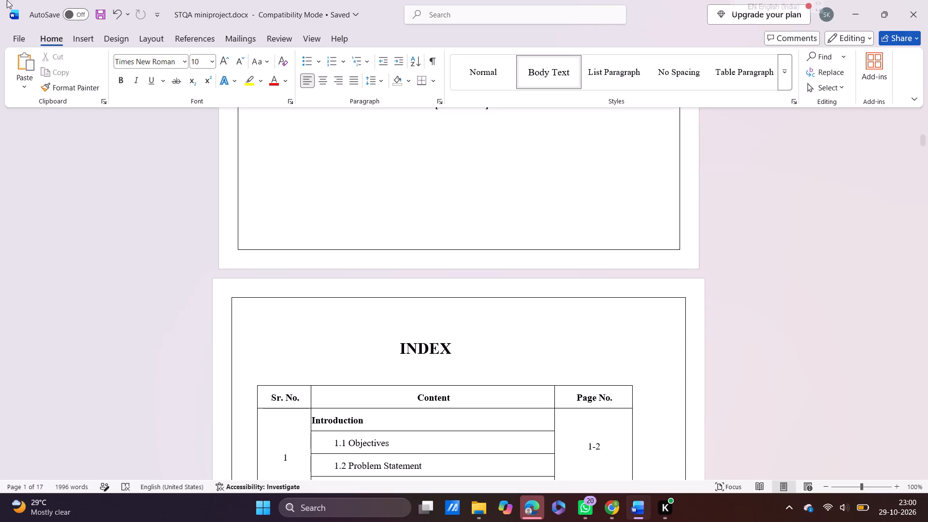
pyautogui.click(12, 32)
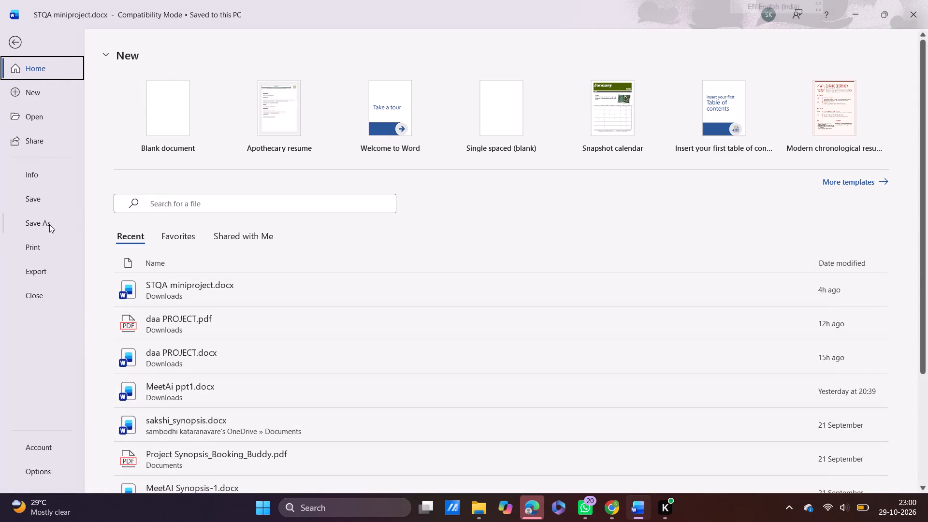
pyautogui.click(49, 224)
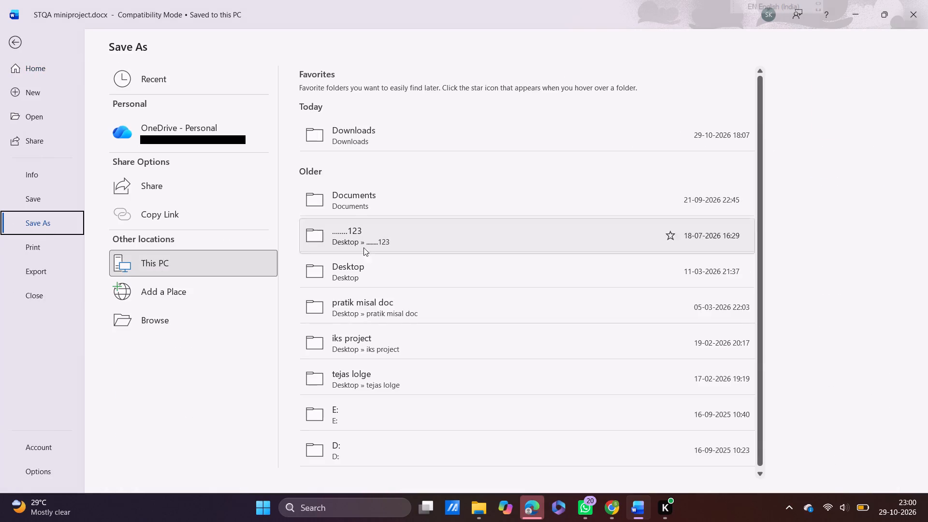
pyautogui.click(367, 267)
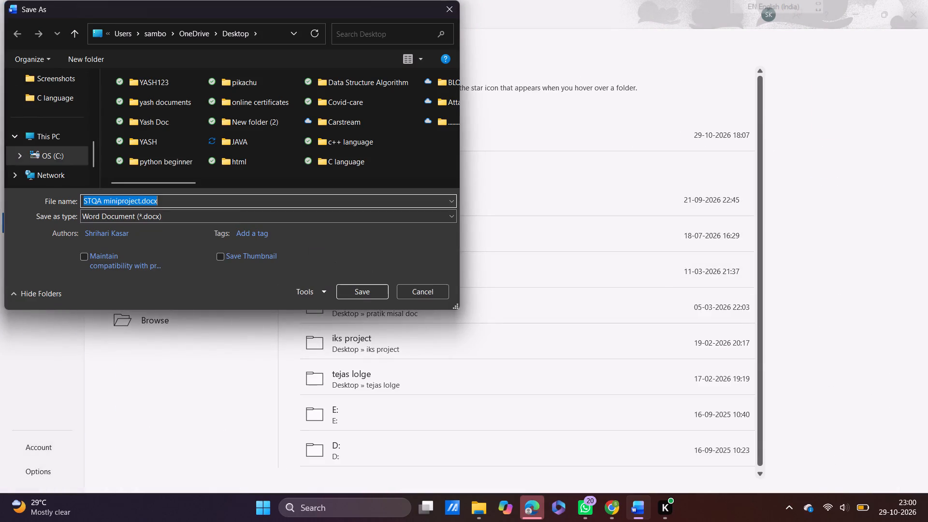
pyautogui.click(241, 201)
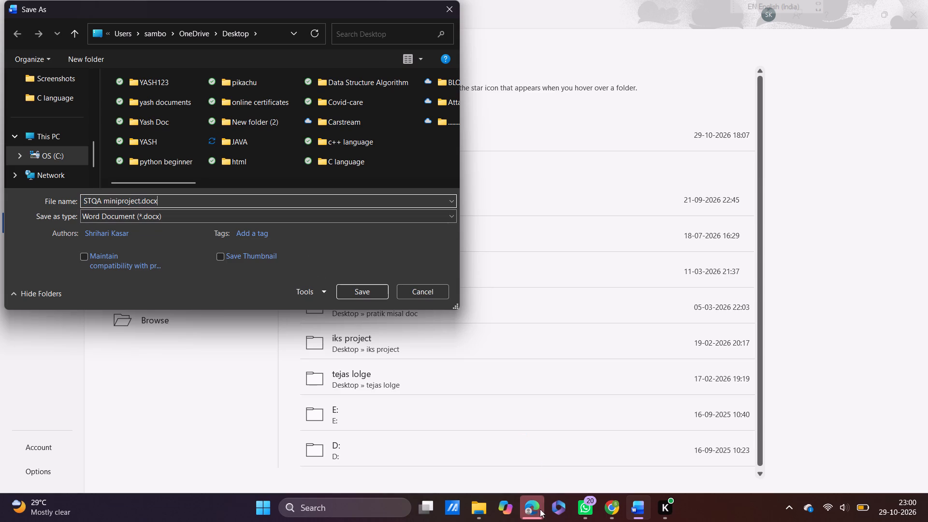
# Switch to File Explorer and start sharing STQA miniproject.pdf from the Desktop folder.
pyautogui.click(484, 504)
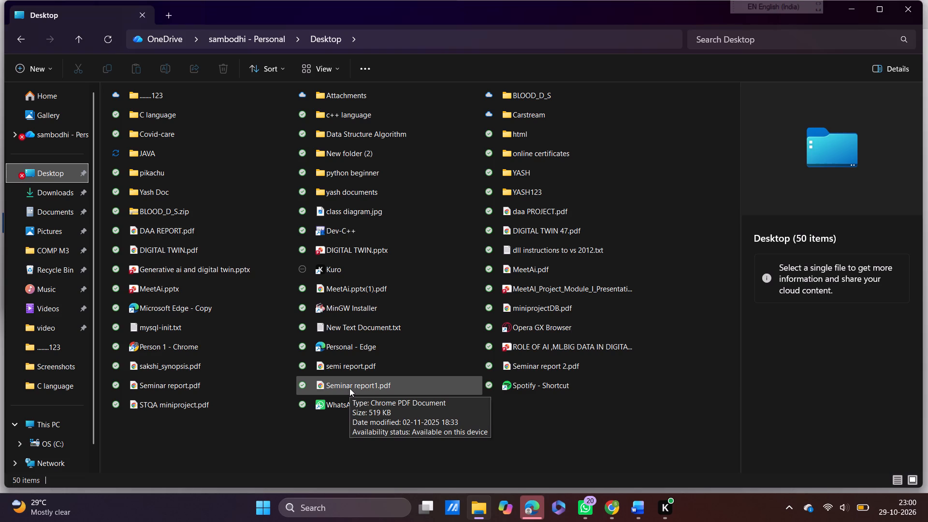
pyautogui.click(184, 407)
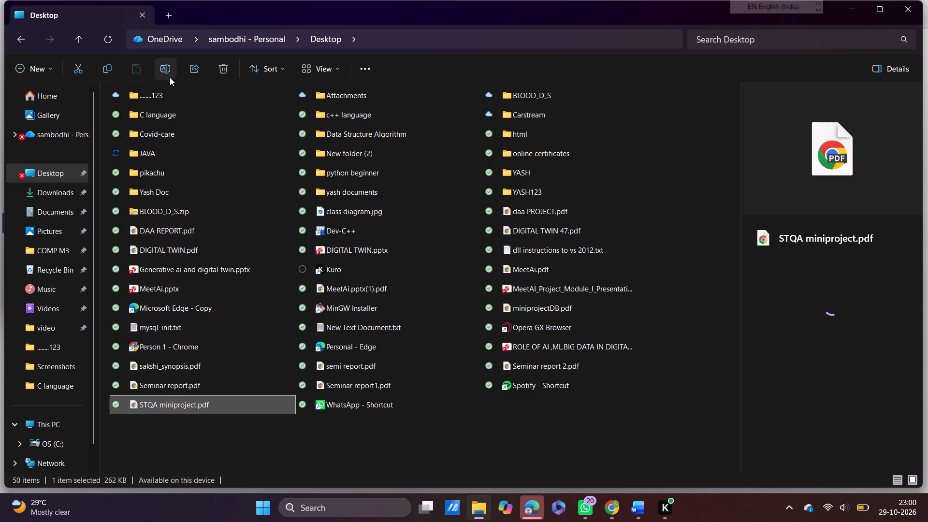
pyautogui.click(192, 72)
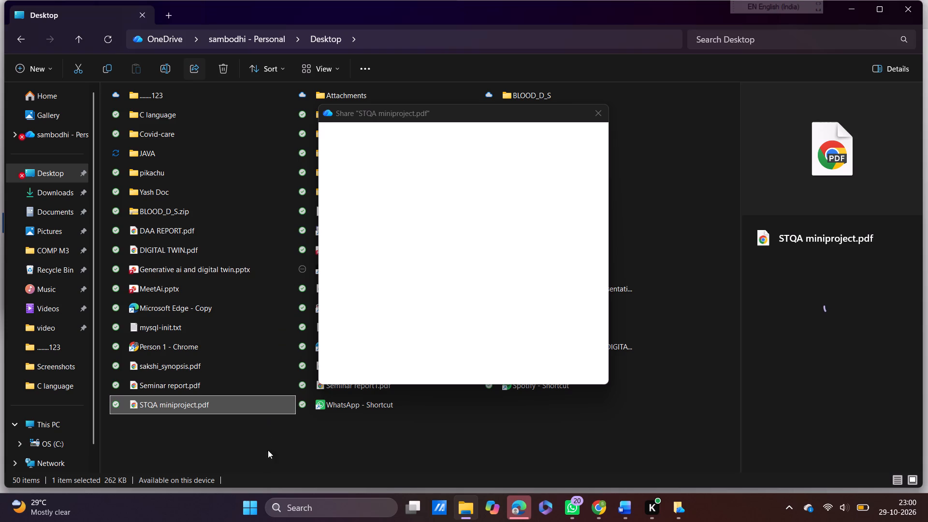
pyautogui.click(269, 464)
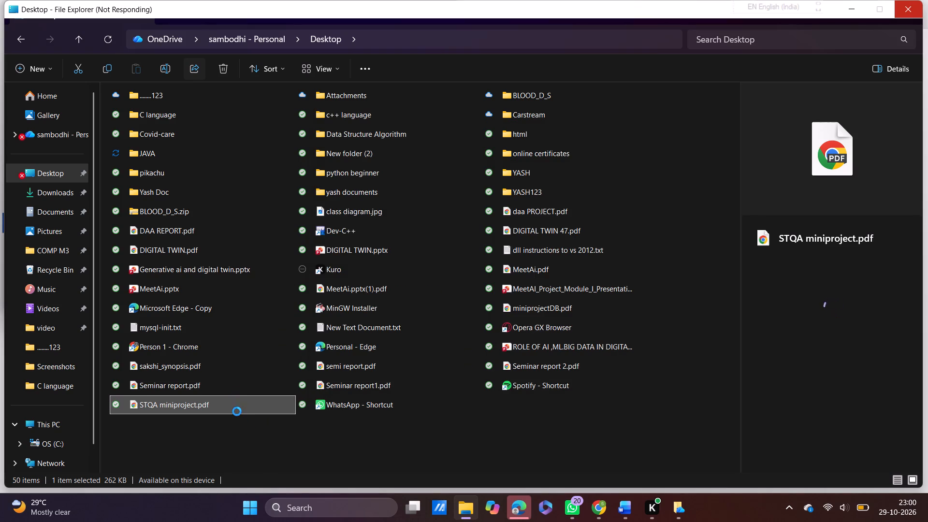
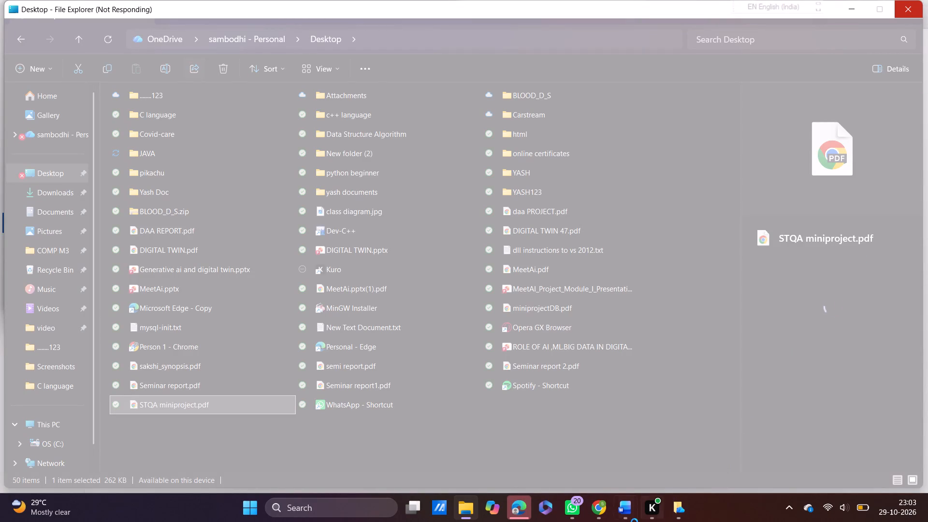
# Switch to Word and dismiss the open Save As dialog for STQA miniproject.docx without saving.
pyautogui.click(613, 509)
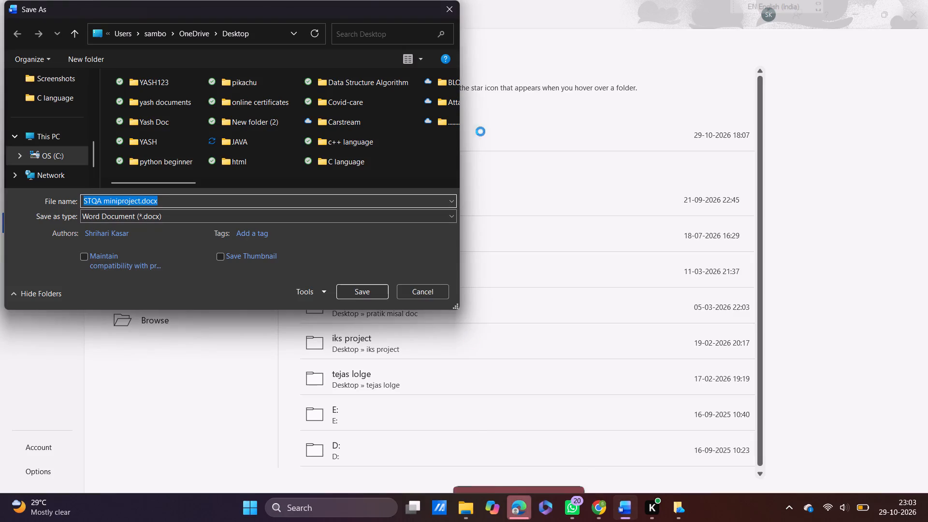
pyautogui.click(447, 12)
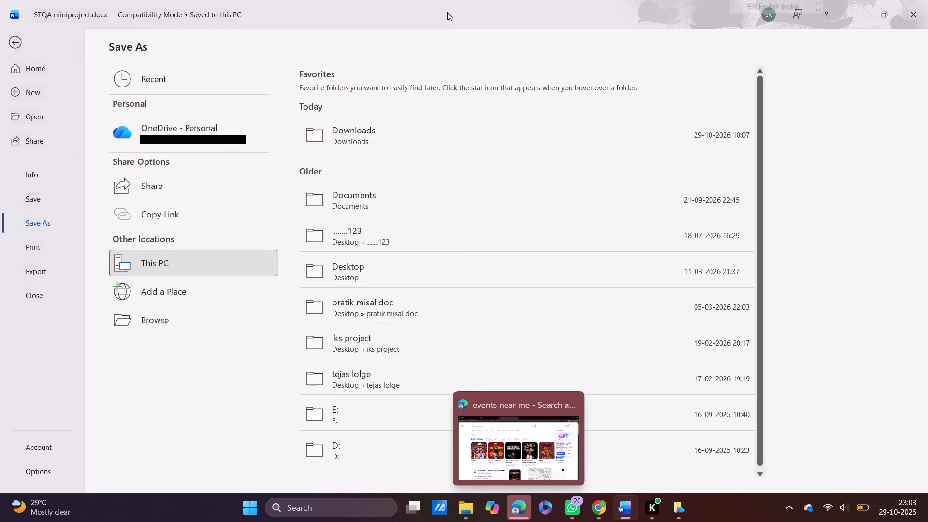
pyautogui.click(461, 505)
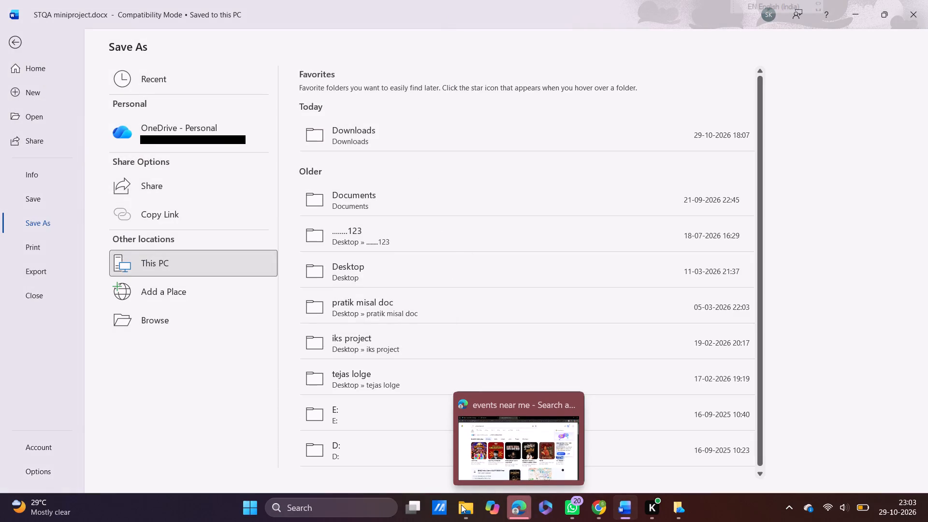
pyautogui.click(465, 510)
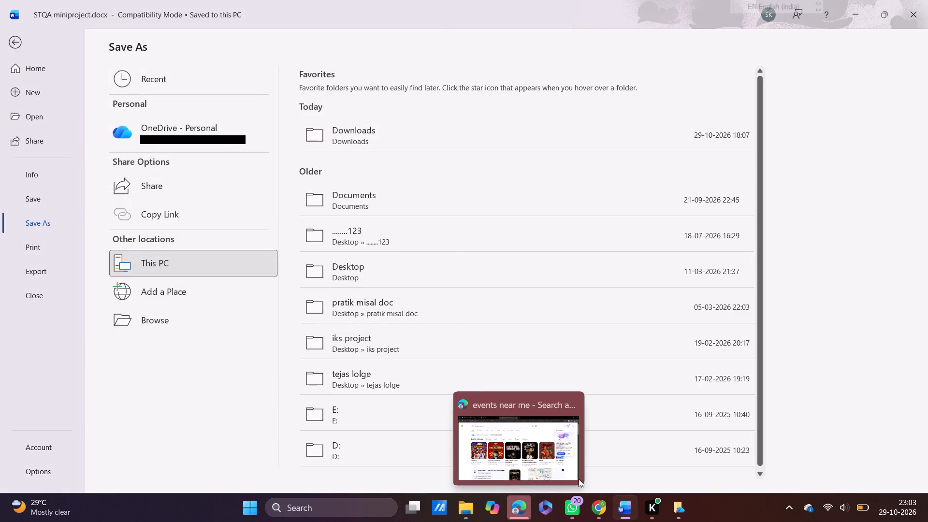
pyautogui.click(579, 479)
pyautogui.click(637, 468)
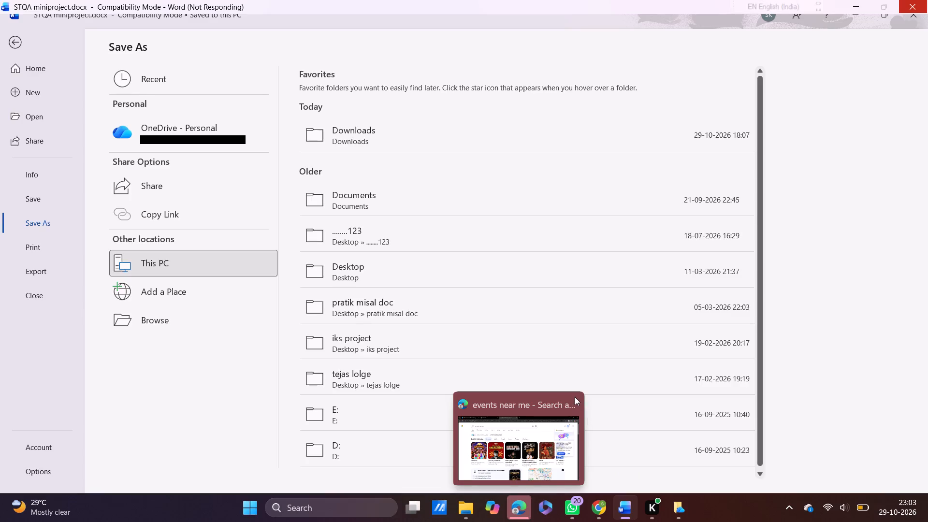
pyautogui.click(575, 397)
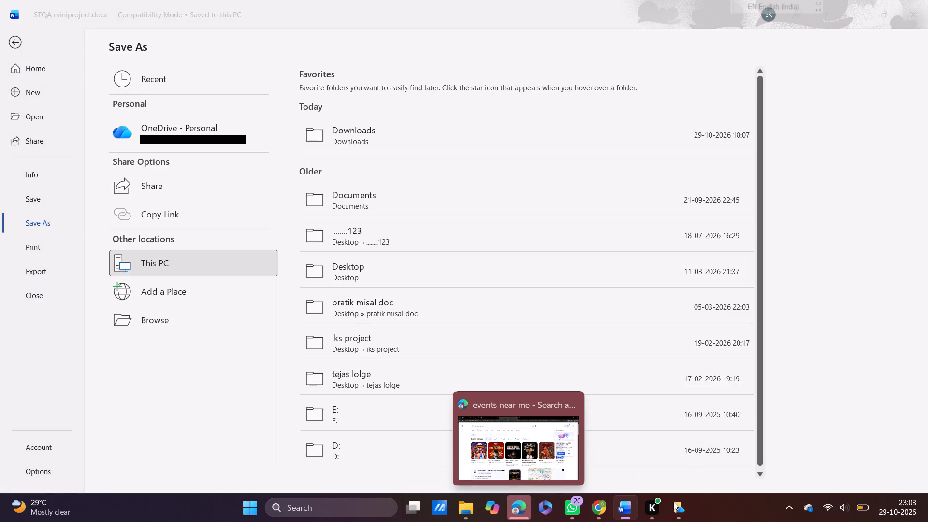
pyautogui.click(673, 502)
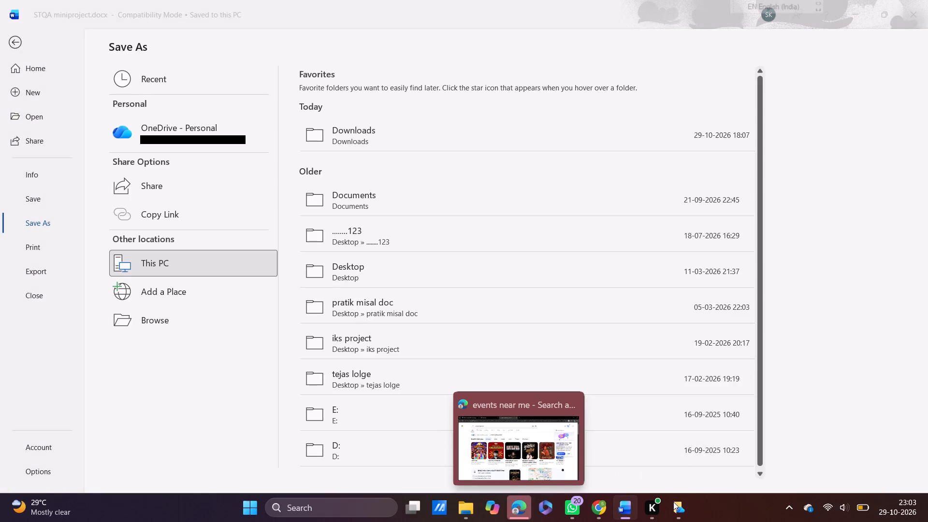
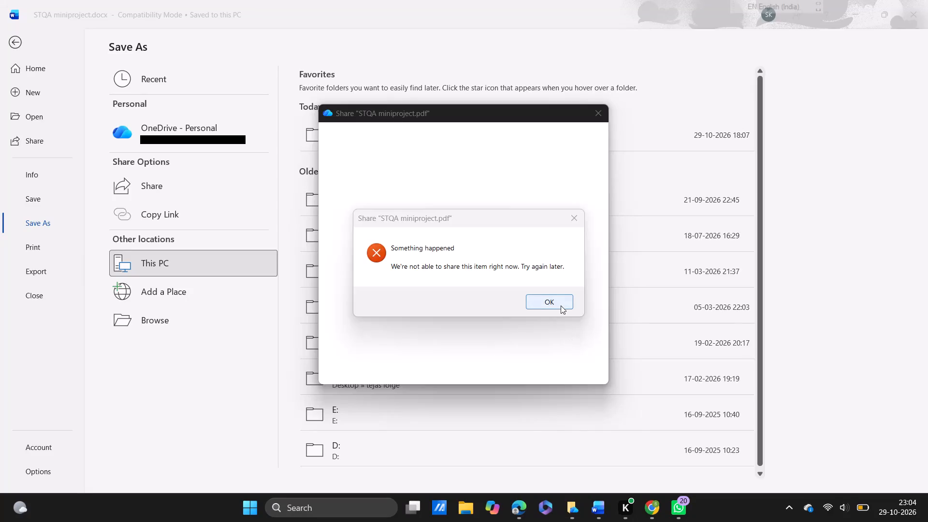
# Dismiss the sharing dialog for STQA miniproject.pdf.
pyautogui.click(561, 305)
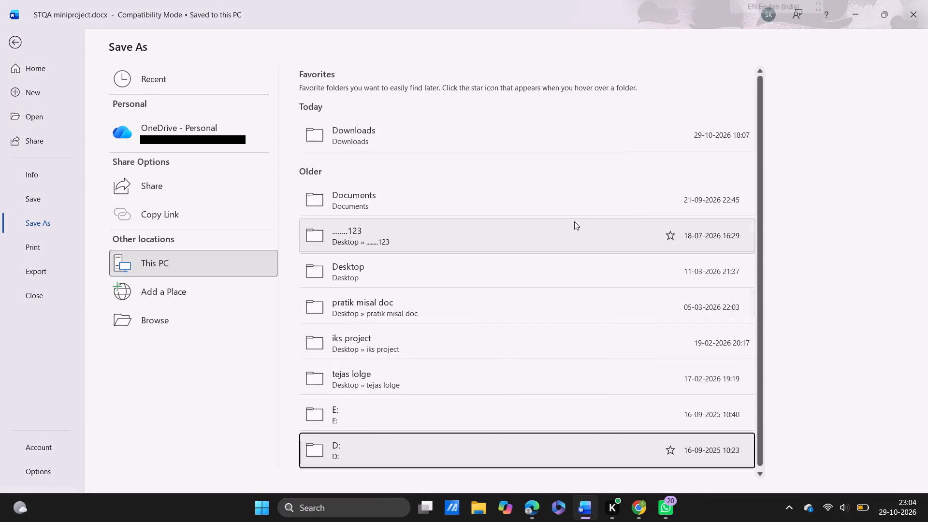
# Switch to File Explorer, open STQA miniproject.pdf from the Desktop folder, and dismiss the Text Annotations tip in the viewer.
pyautogui.click(474, 500)
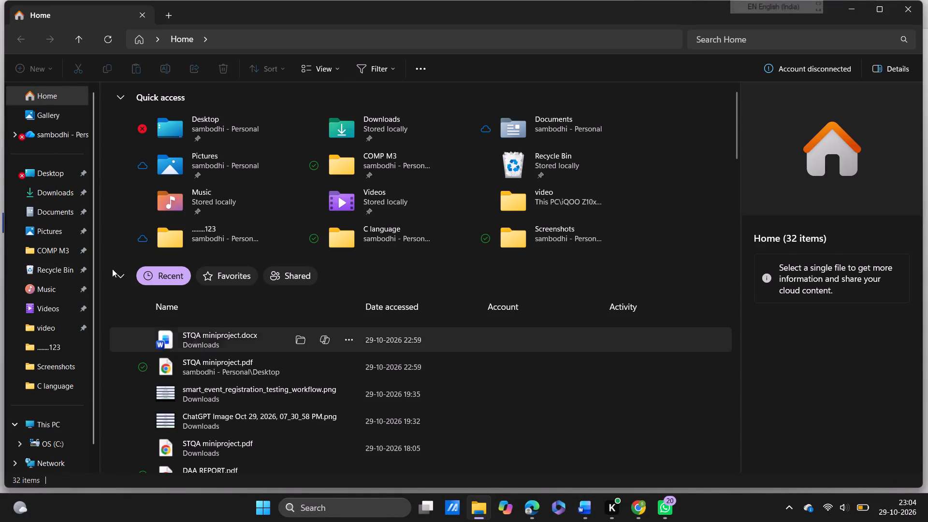
pyautogui.doubleClick(53, 174)
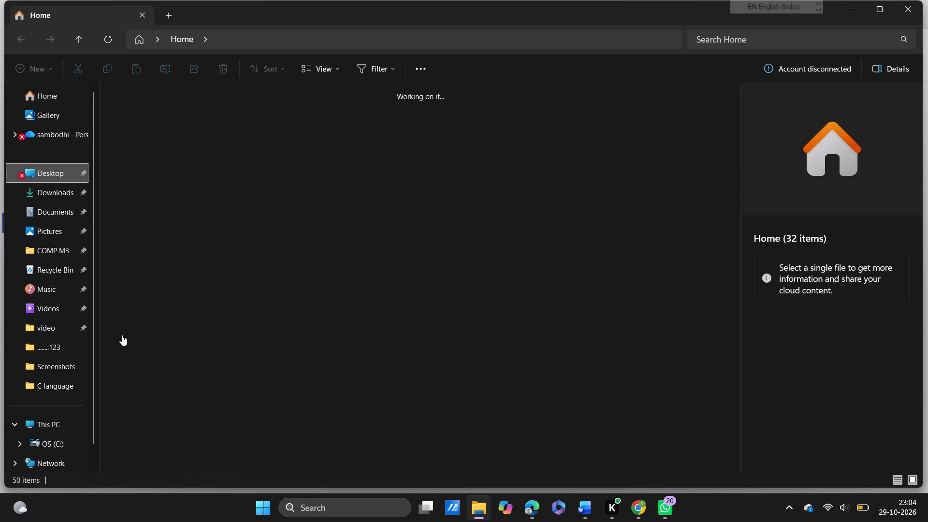
pyautogui.tripleClick(149, 410)
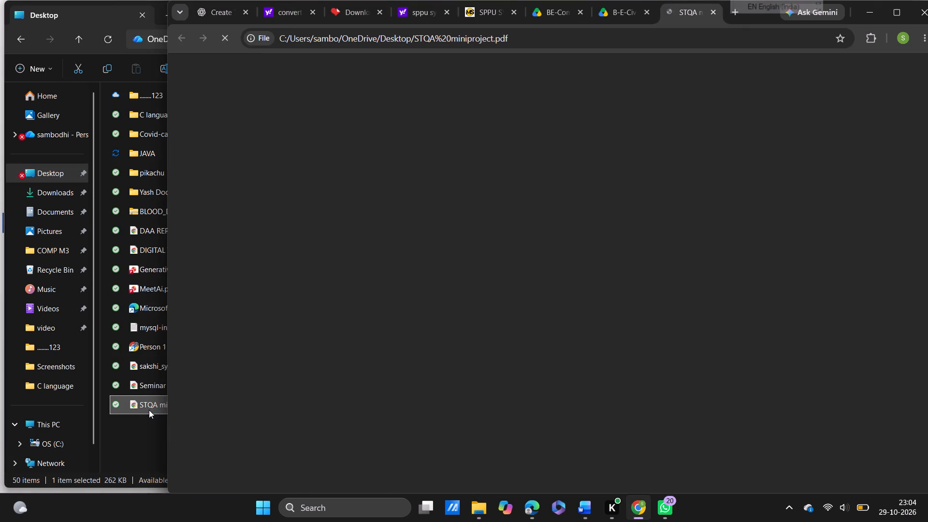
pyautogui.click(353, 411)
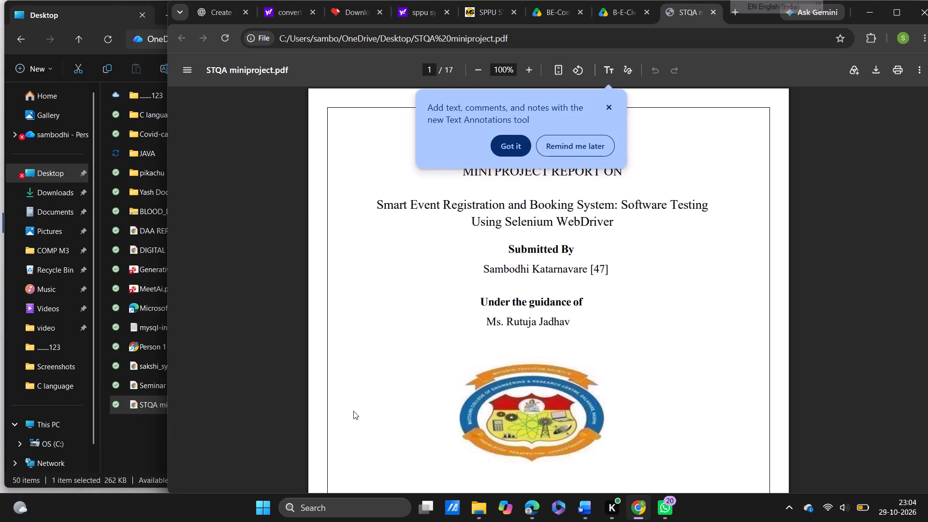
pyautogui.click(399, 348)
pyautogui.click(607, 104)
# Review the exported report from the cover page through the final page, checking content and layout, and close the browser window.
pyautogui.scroll(-2, 518, 243)
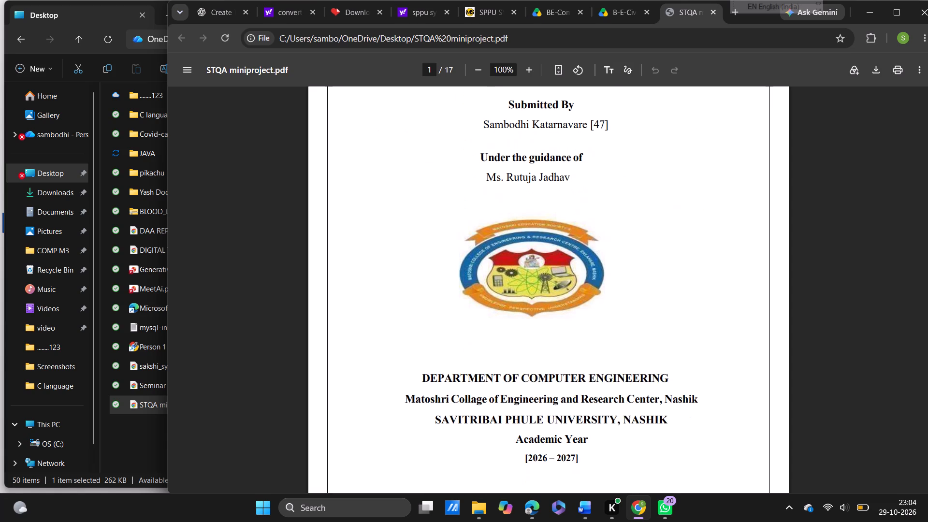
pyautogui.scroll(-7, 518, 243)
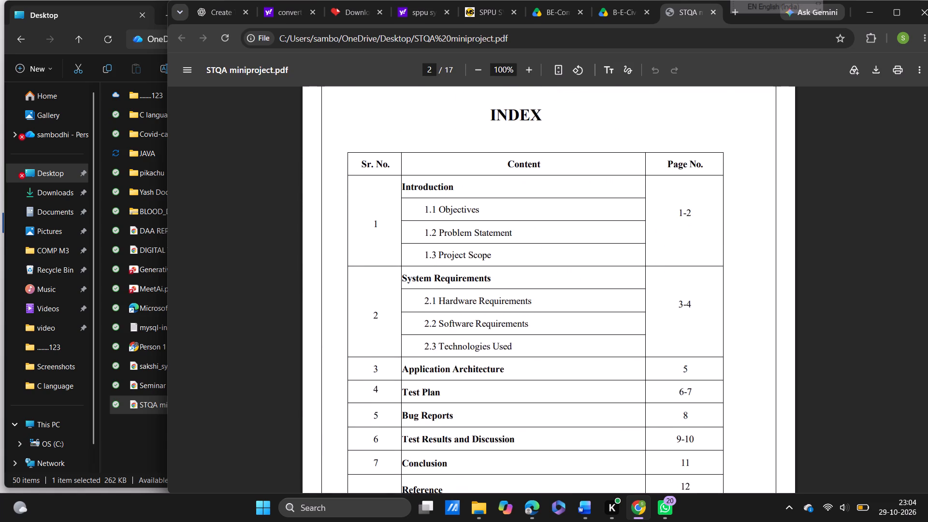
pyautogui.scroll(-5, 518, 243)
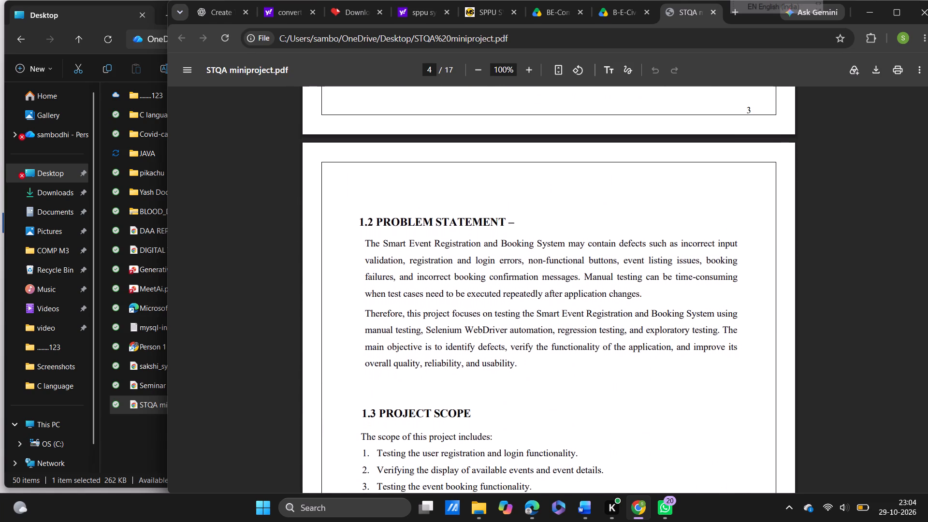
pyautogui.scroll(-1, 518, 243)
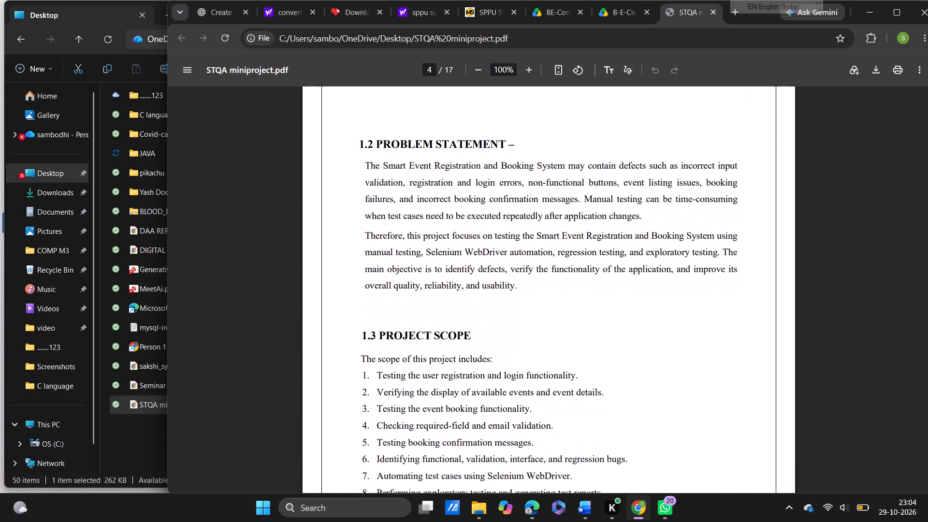
pyautogui.scroll(-7, 518, 243)
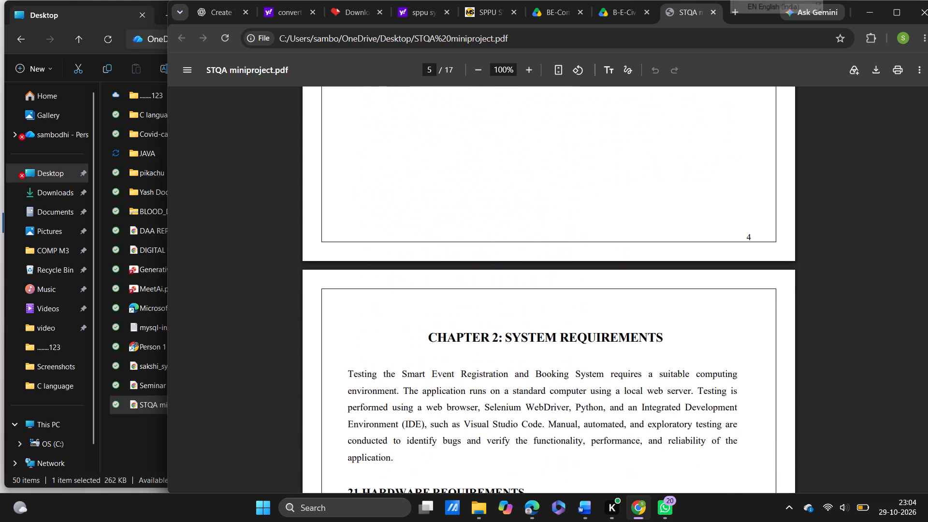
pyautogui.scroll(-5, 518, 243)
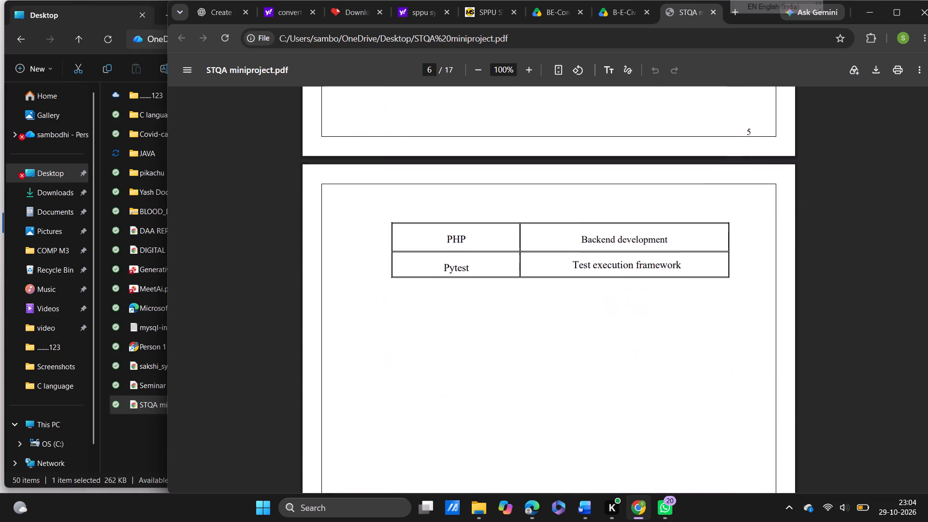
pyautogui.scroll(-6, 518, 243)
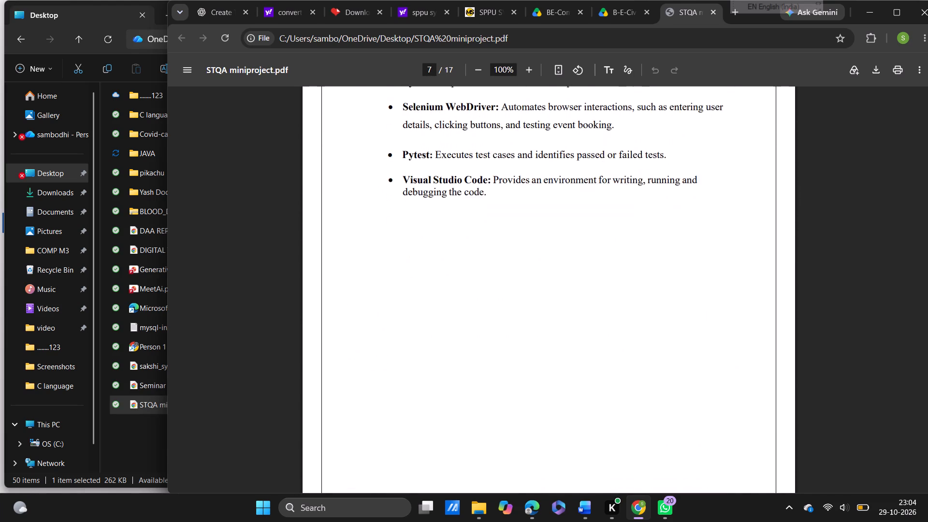
pyautogui.scroll(1, 518, 243)
pyautogui.scroll(-6, 518, 243)
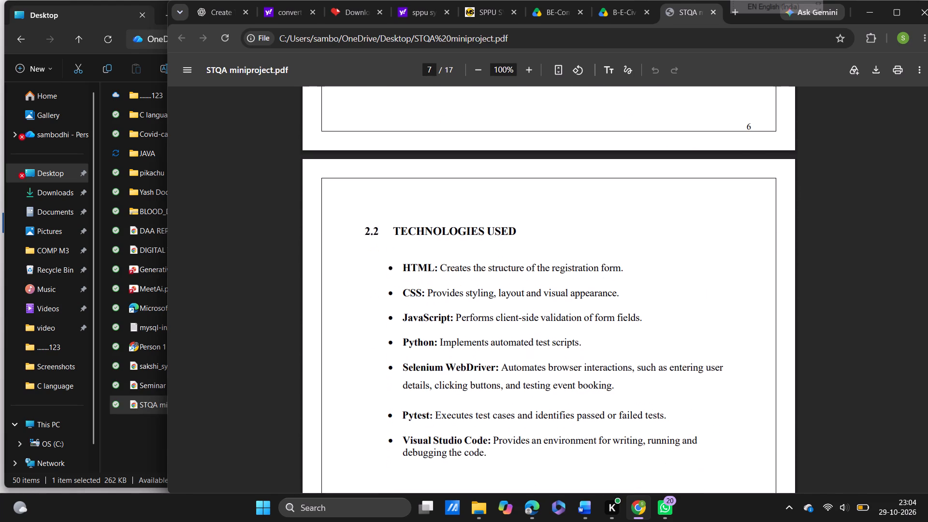
pyautogui.scroll(-3, 518, 243)
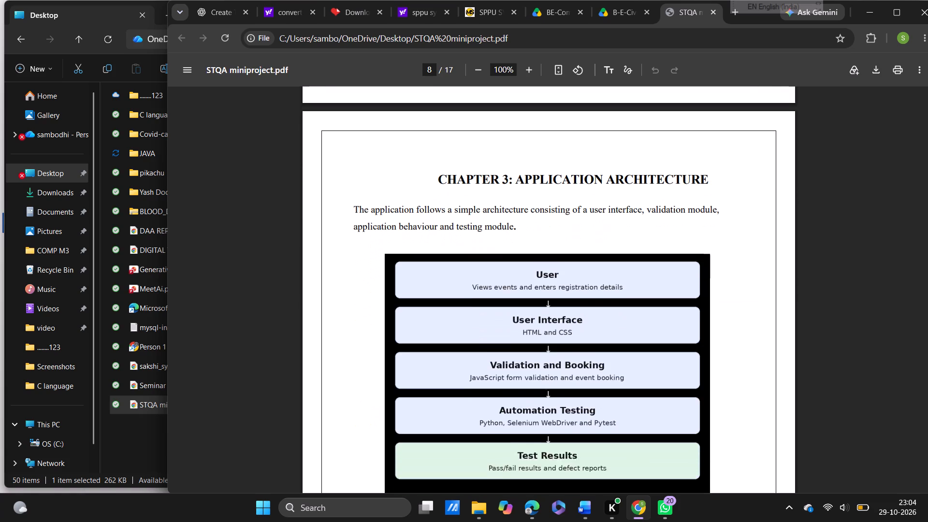
pyautogui.scroll(-2, 518, 243)
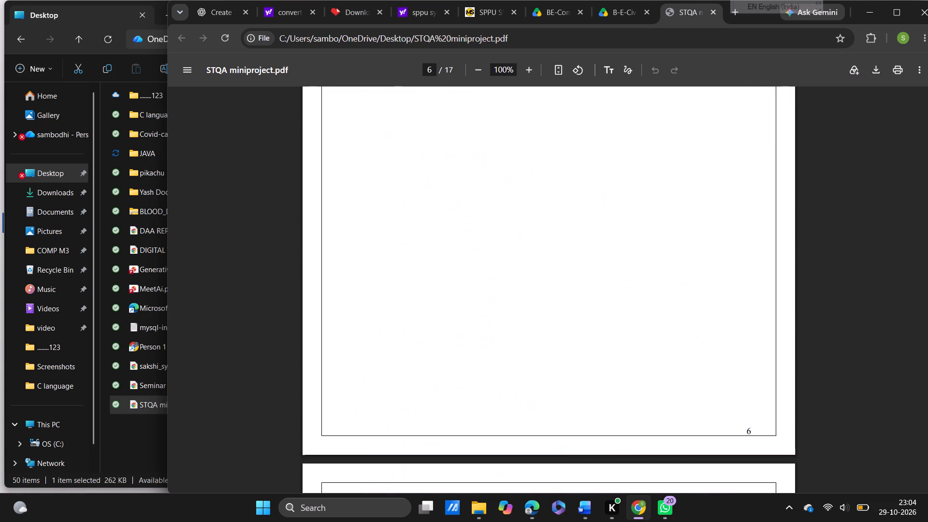
pyautogui.scroll(-5, 518, 243)
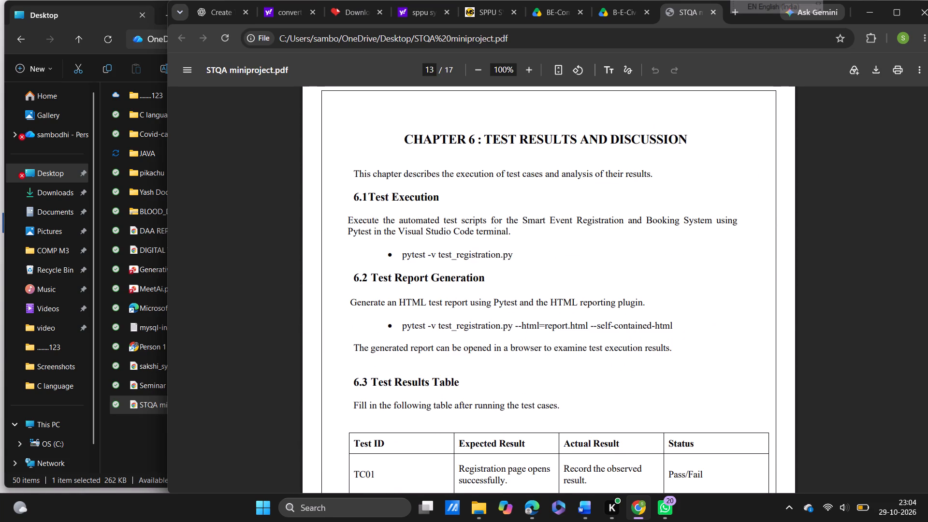
pyautogui.scroll(-10, 518, 243)
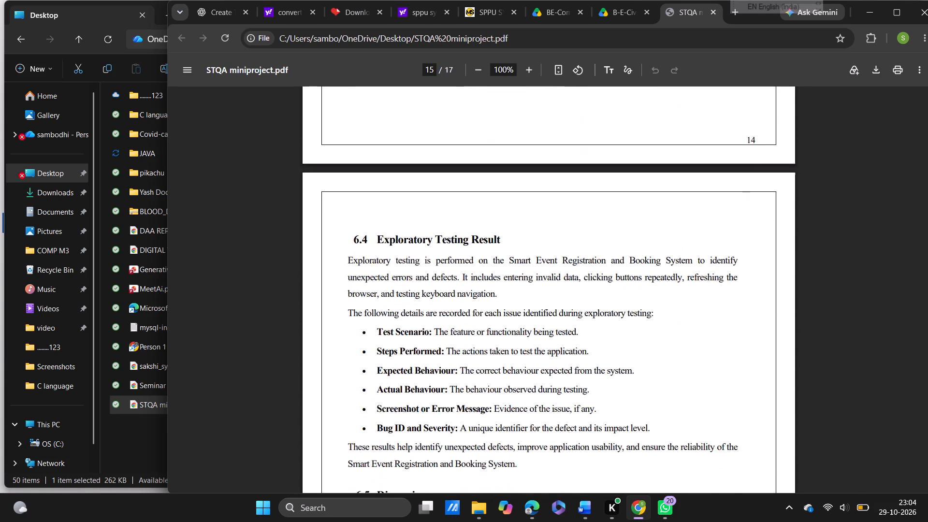
pyautogui.scroll(-6, 518, 243)
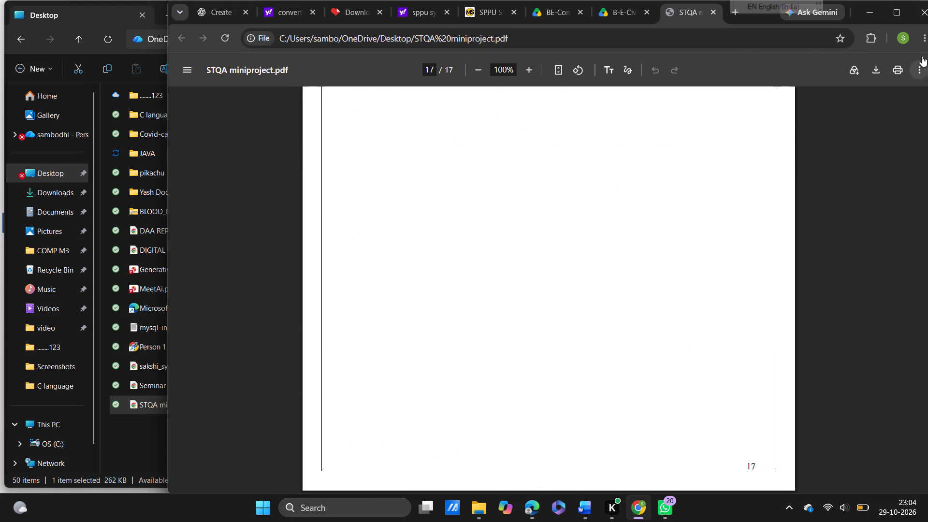
pyautogui.click(919, 13)
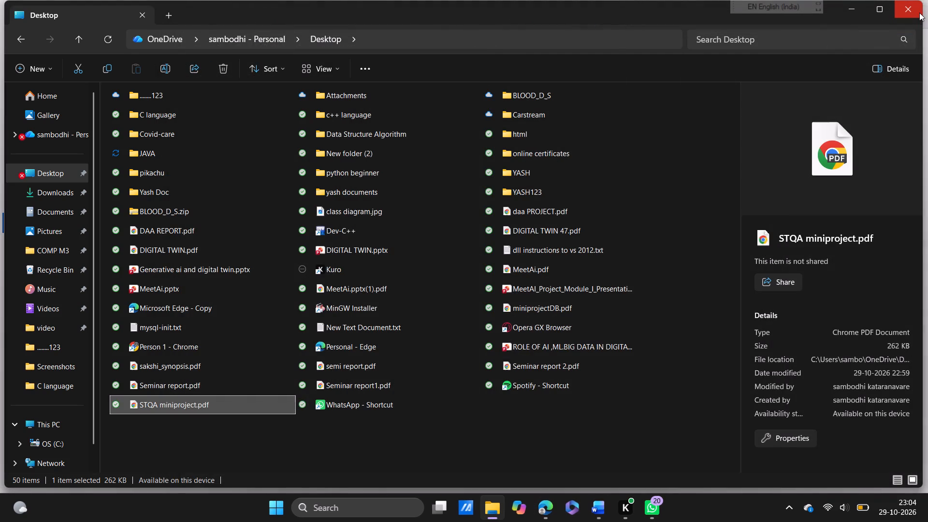